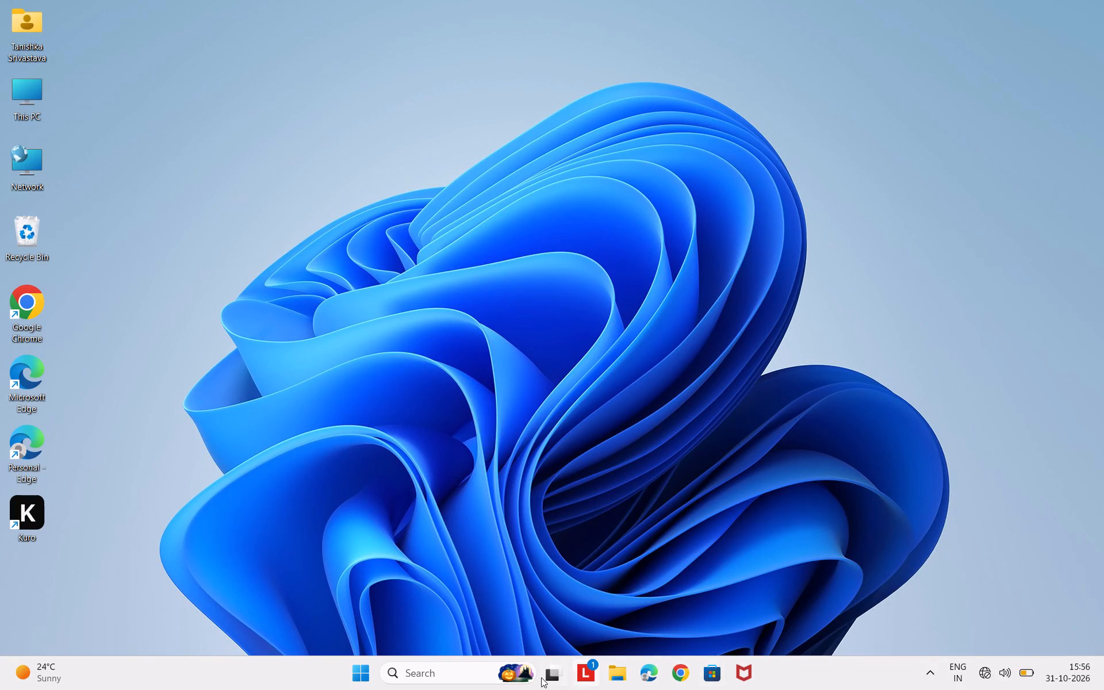
Launch Word and open the recent FRONTPAGE PDF from Downloads, accepting its conversion to an editable document.
click(367, 661)
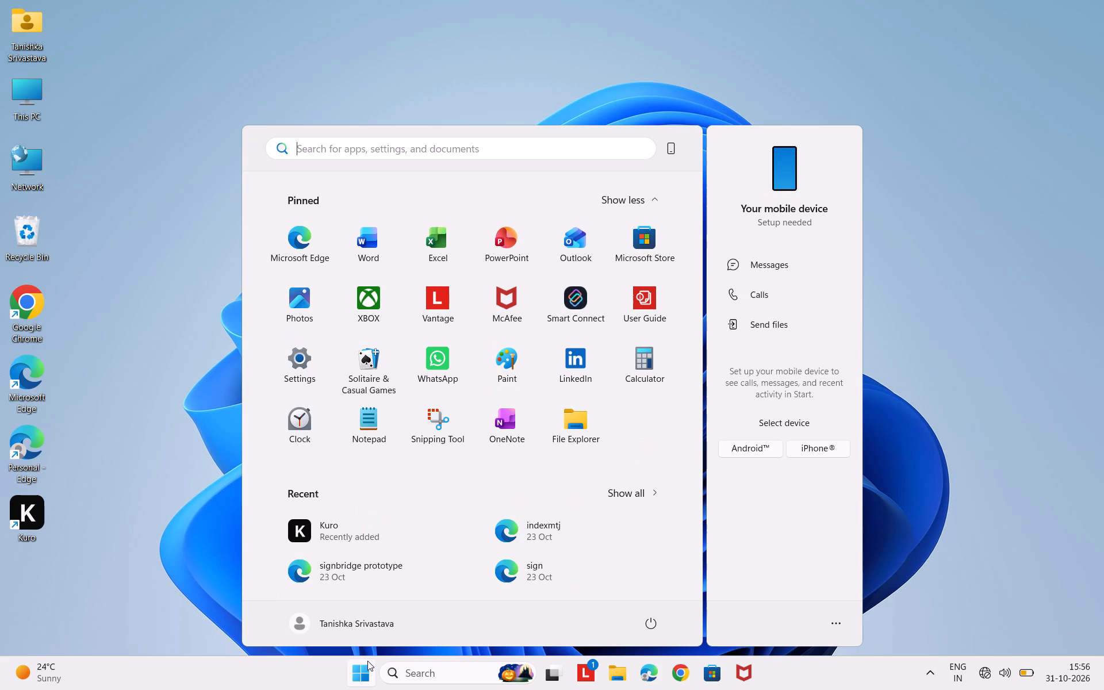
click(359, 237)
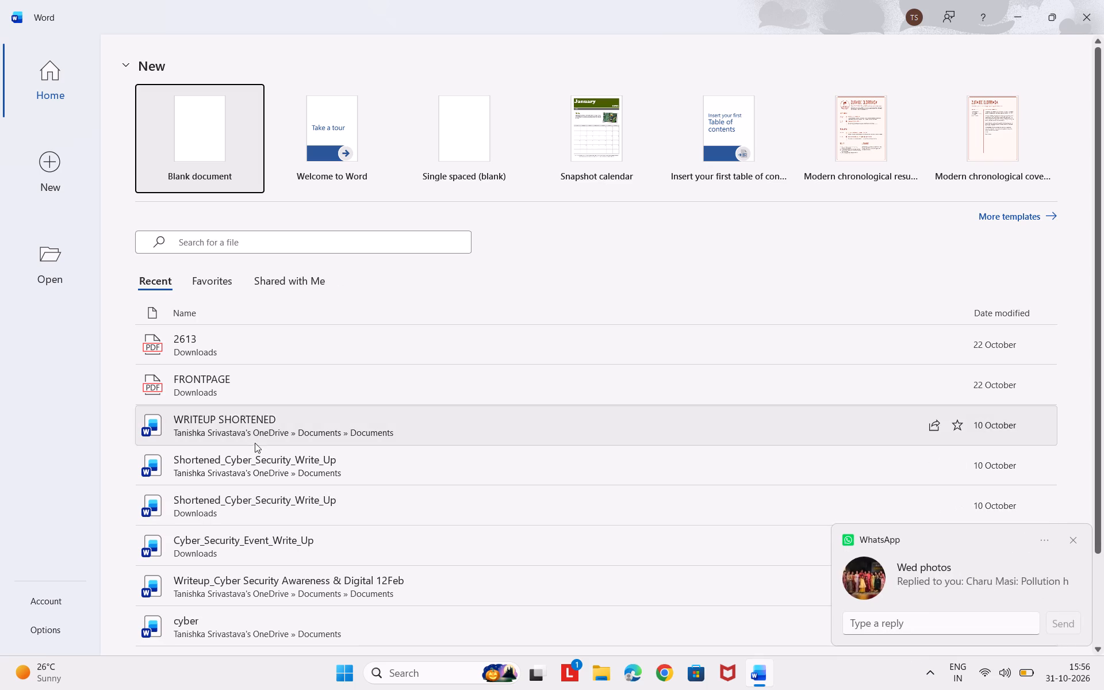
double_click(274, 381)
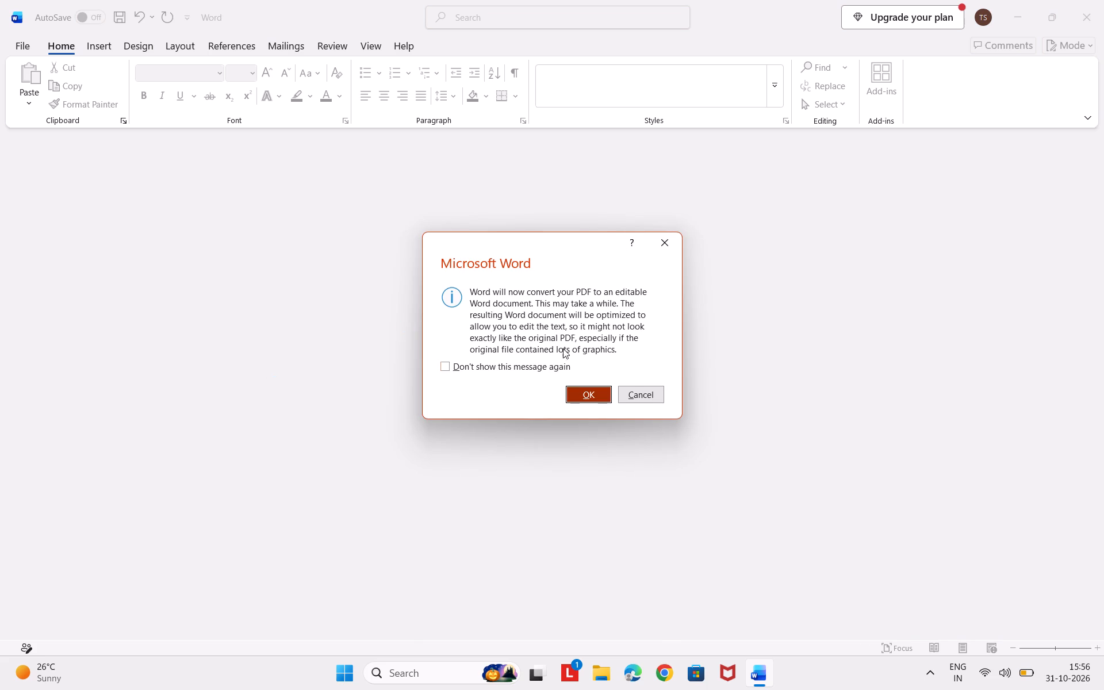
click(597, 397)
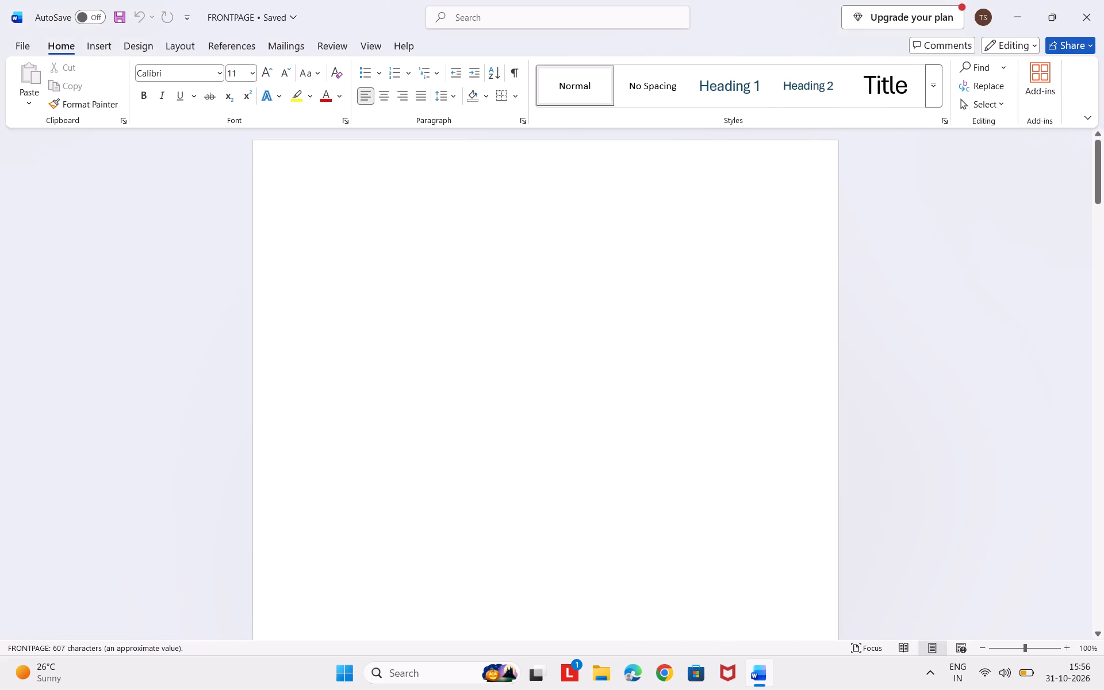
Examine the practical file cover page, from the college heading and logo down to the submission details.
scroll(577, 270, up, 5)
scroll(577, 270, down, 8)
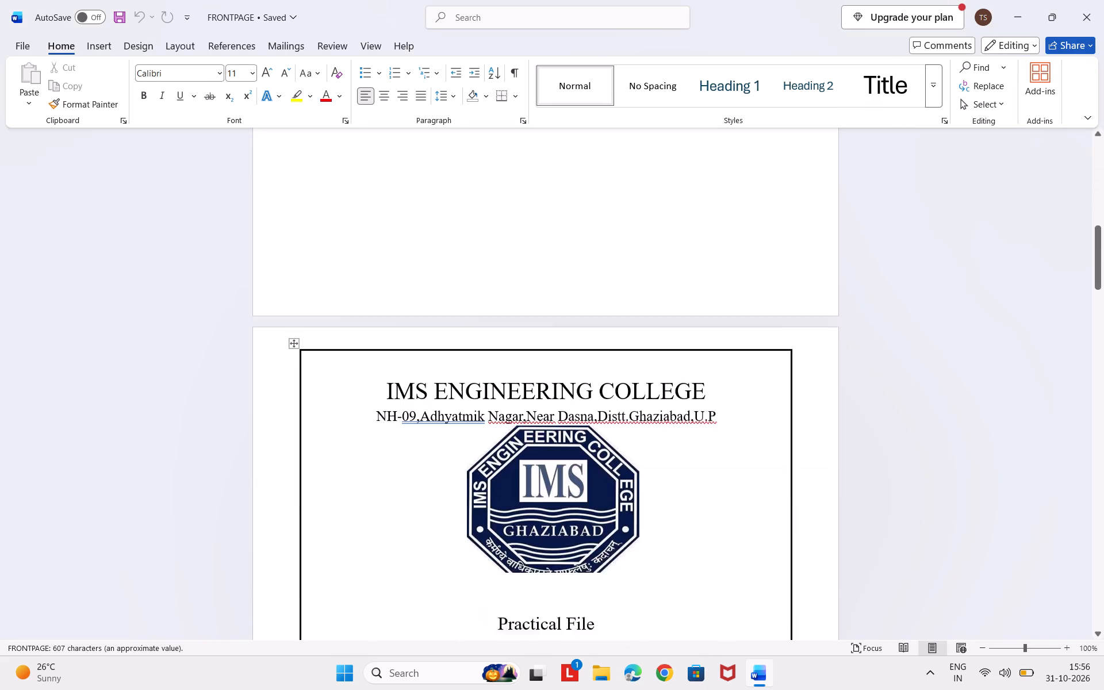
scroll(577, 270, down, 3)
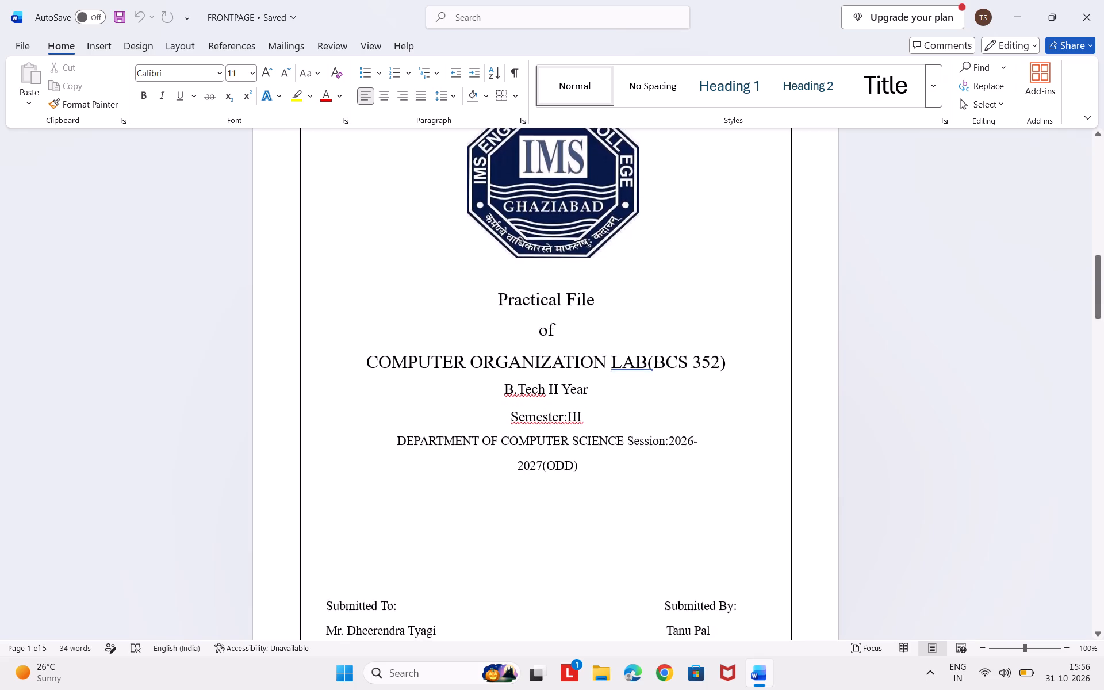
scroll(577, 270, down, 1)
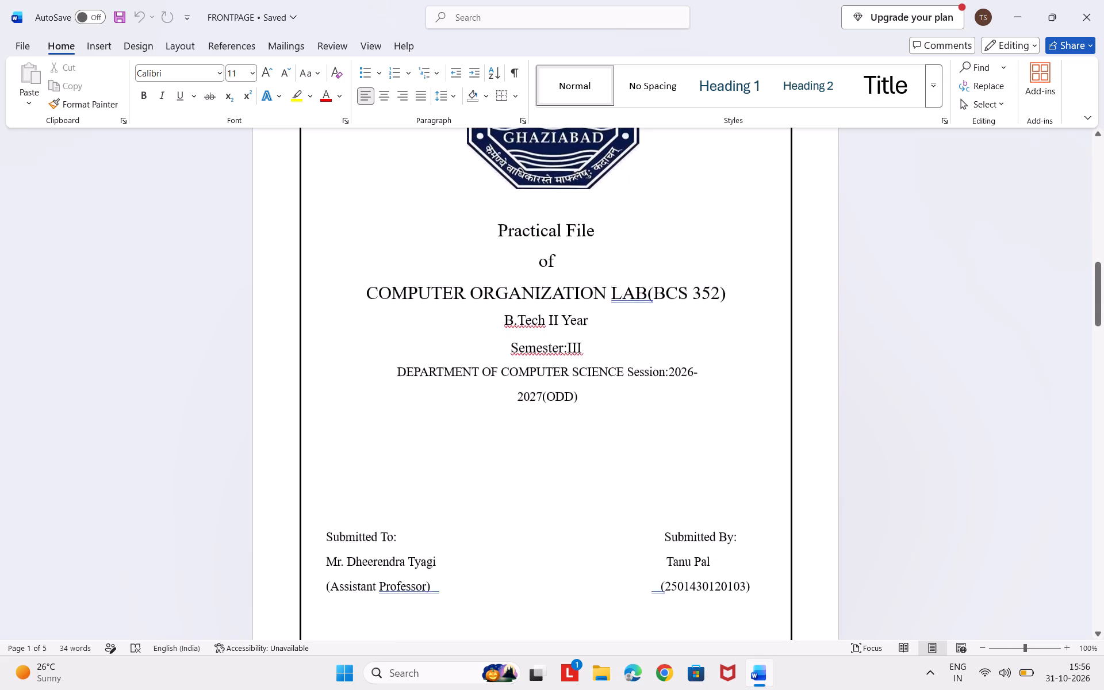
scroll(577, 270, down, 1)
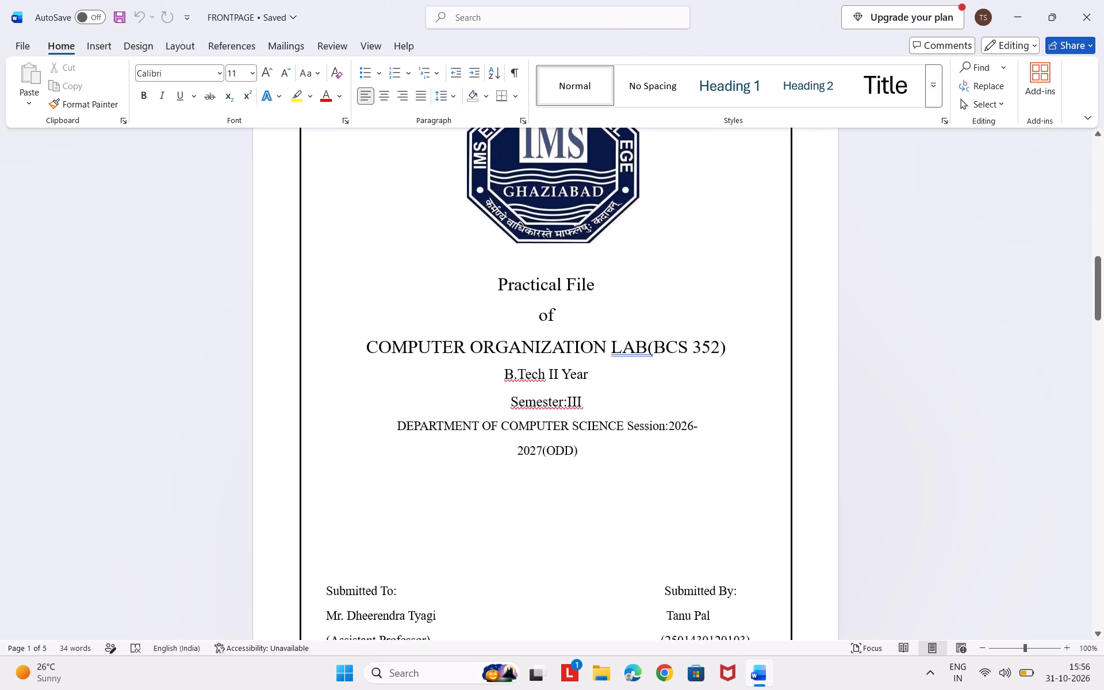
scroll(577, 270, down, 1)
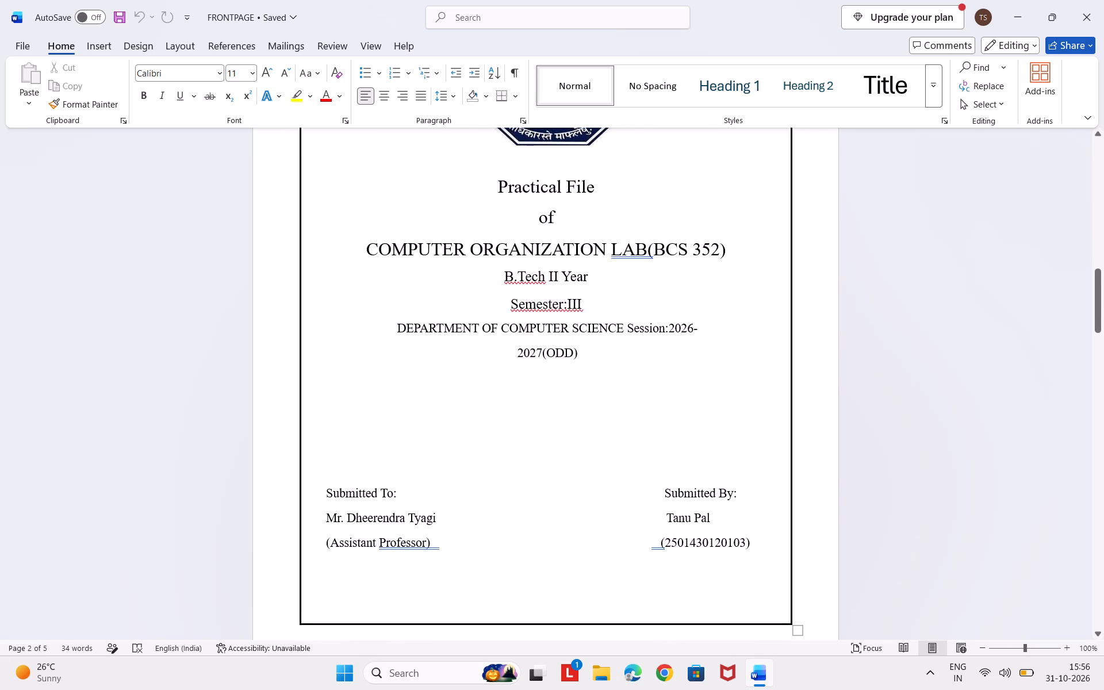
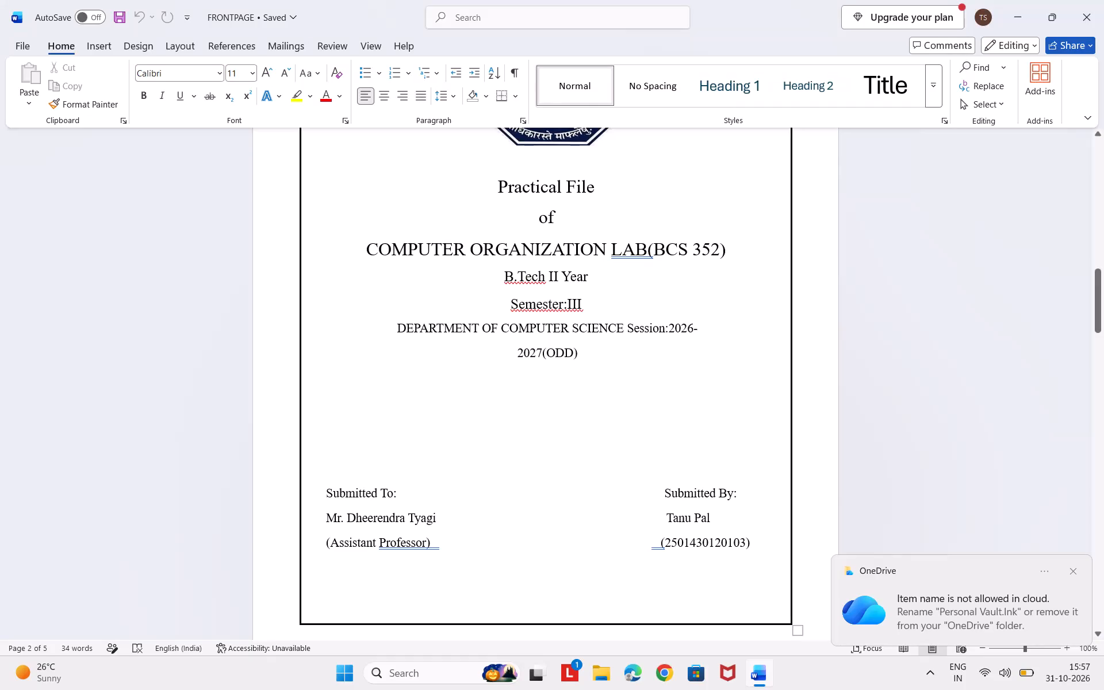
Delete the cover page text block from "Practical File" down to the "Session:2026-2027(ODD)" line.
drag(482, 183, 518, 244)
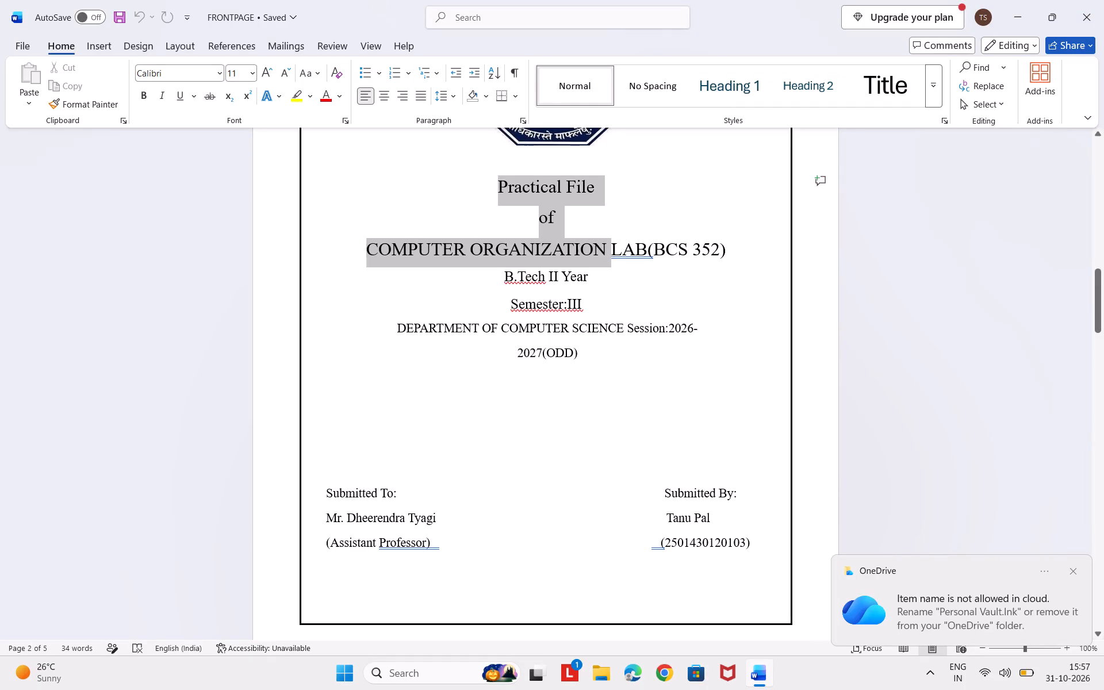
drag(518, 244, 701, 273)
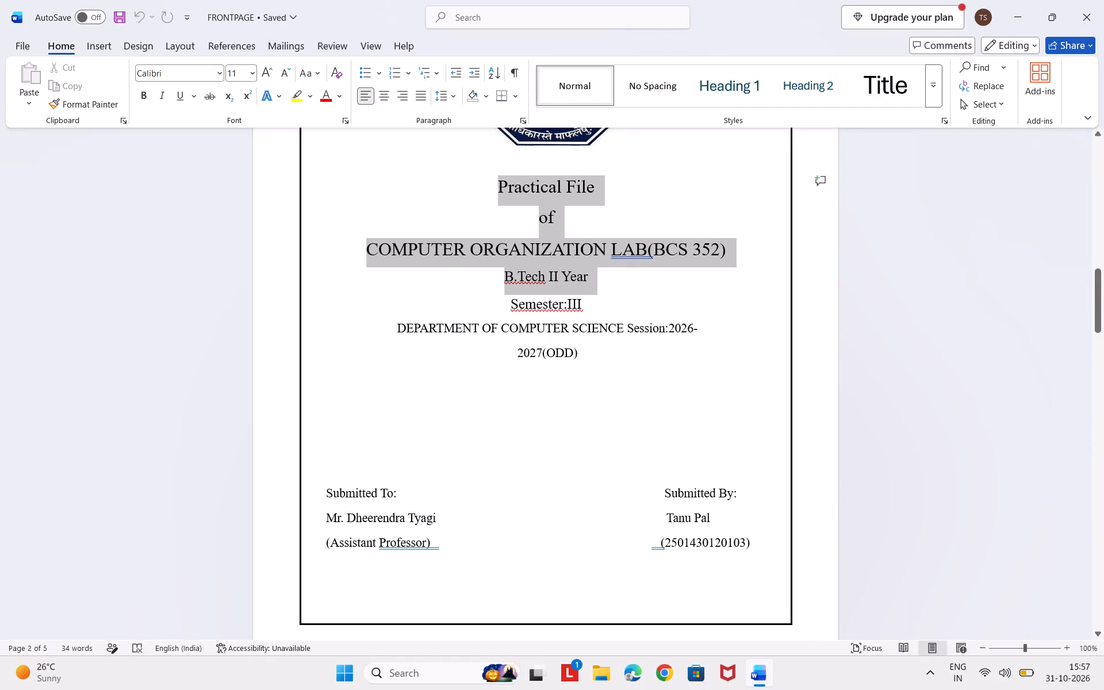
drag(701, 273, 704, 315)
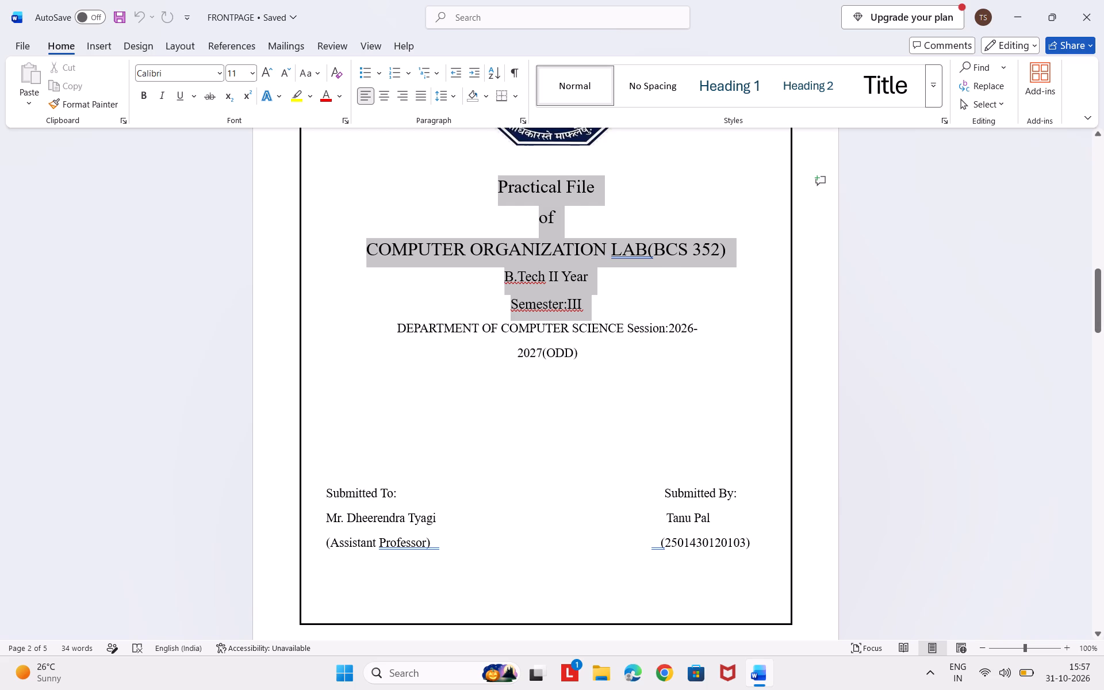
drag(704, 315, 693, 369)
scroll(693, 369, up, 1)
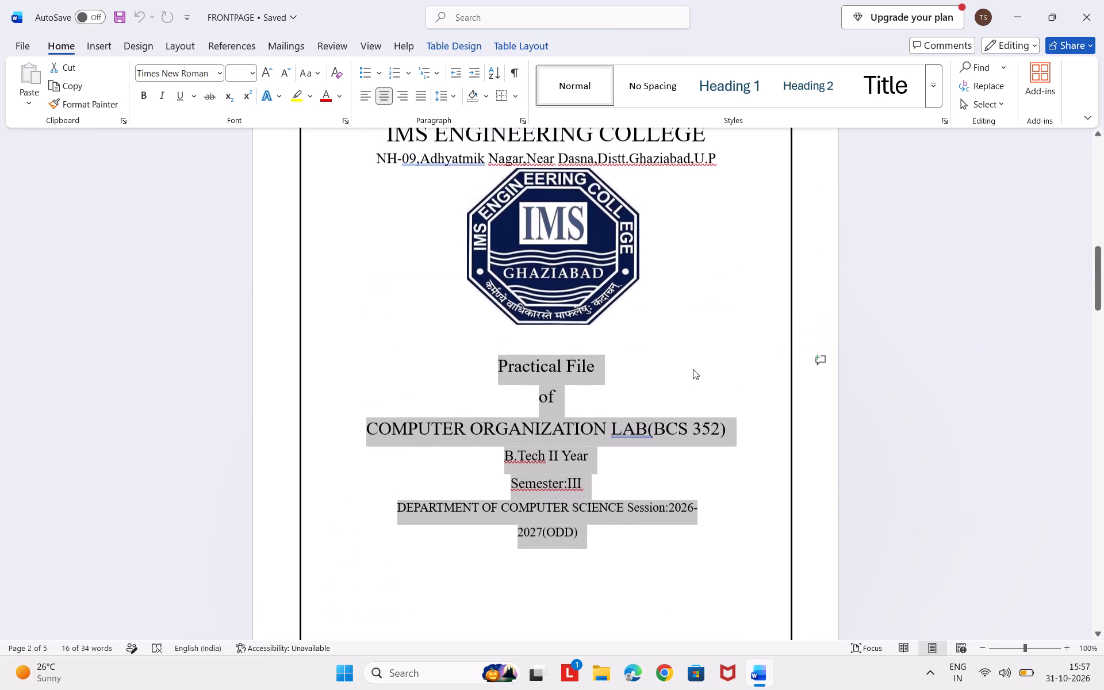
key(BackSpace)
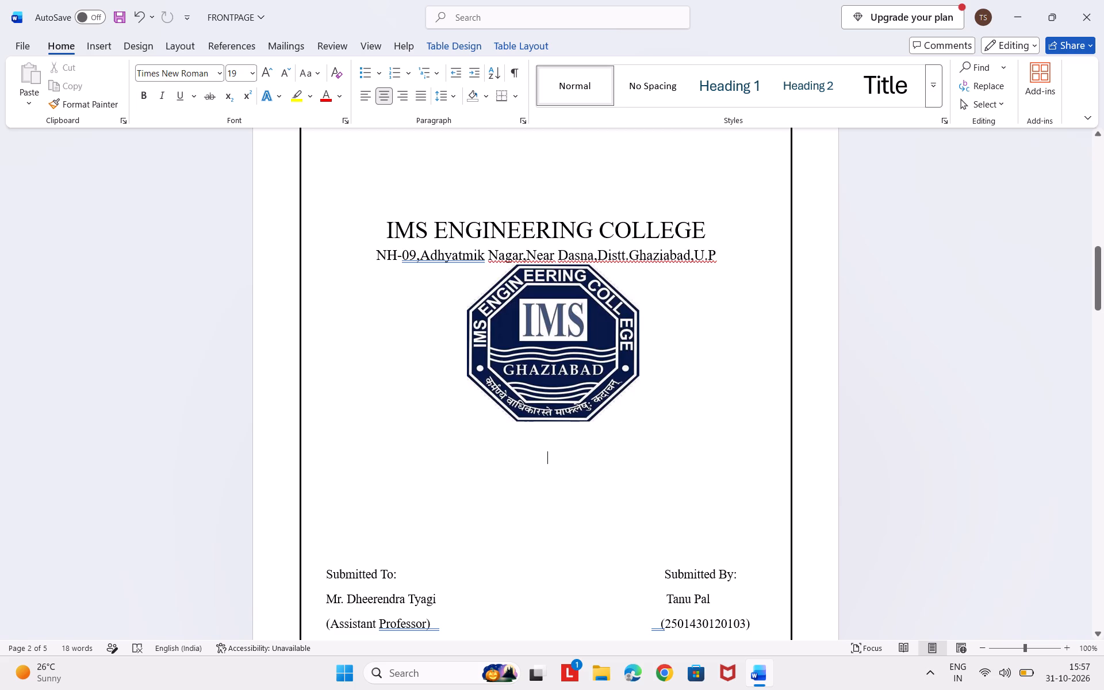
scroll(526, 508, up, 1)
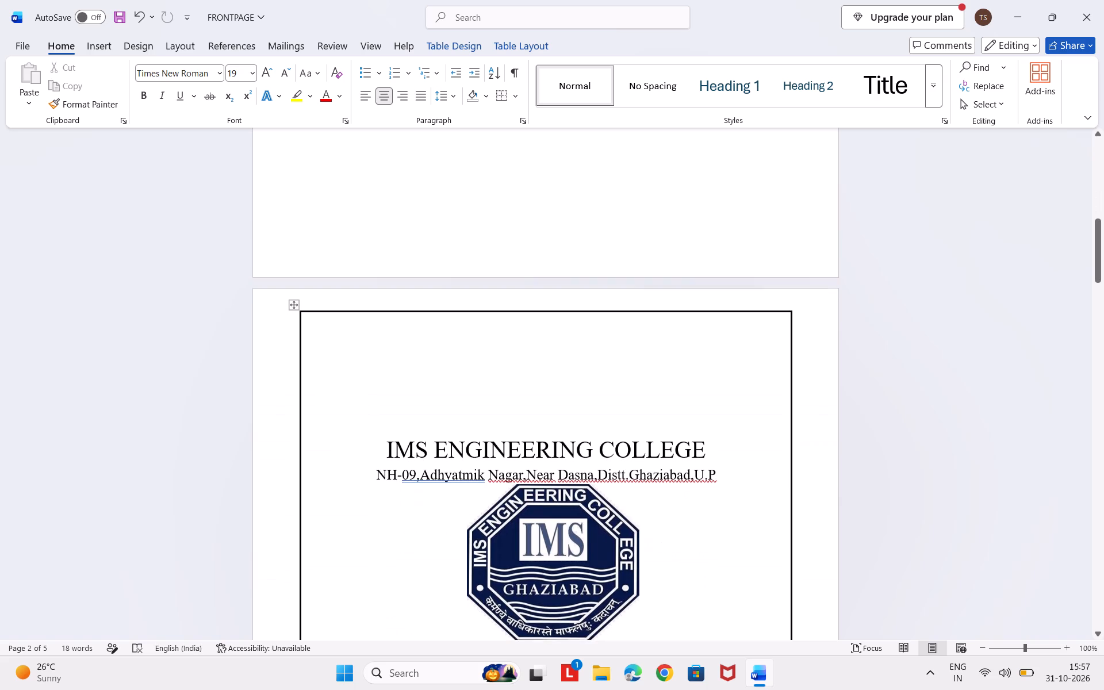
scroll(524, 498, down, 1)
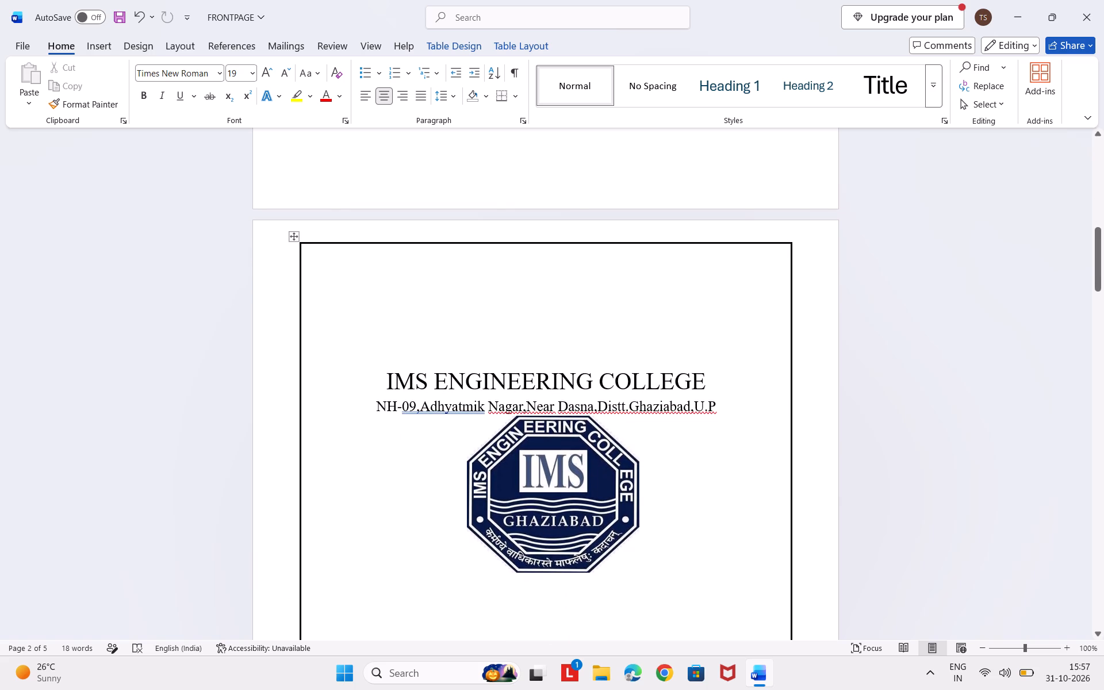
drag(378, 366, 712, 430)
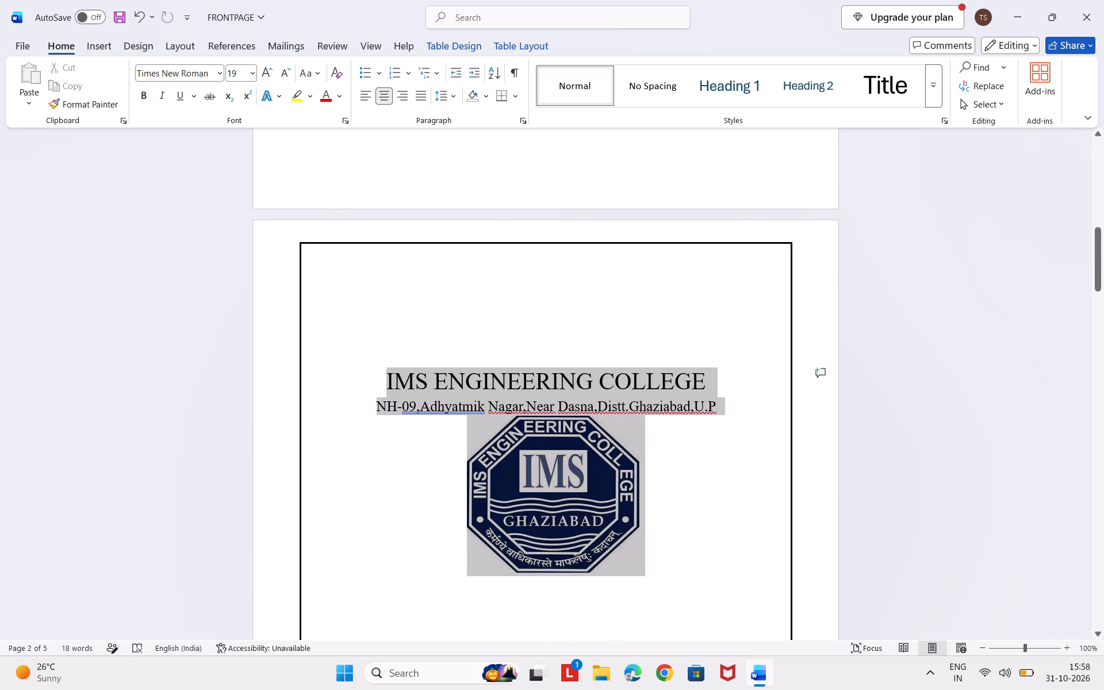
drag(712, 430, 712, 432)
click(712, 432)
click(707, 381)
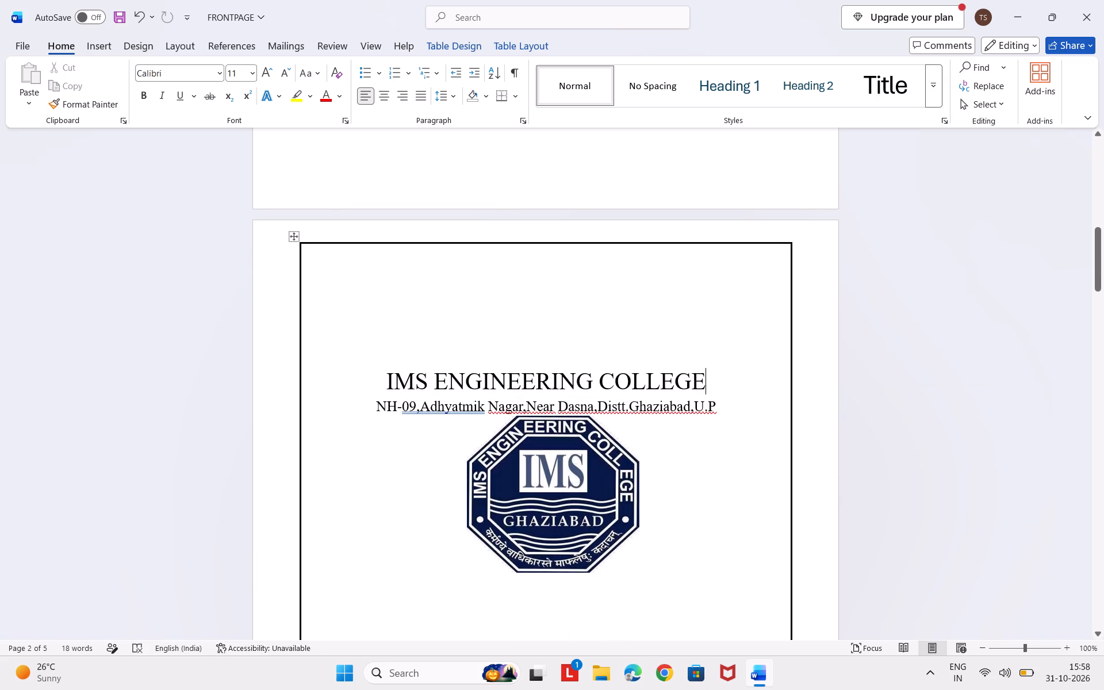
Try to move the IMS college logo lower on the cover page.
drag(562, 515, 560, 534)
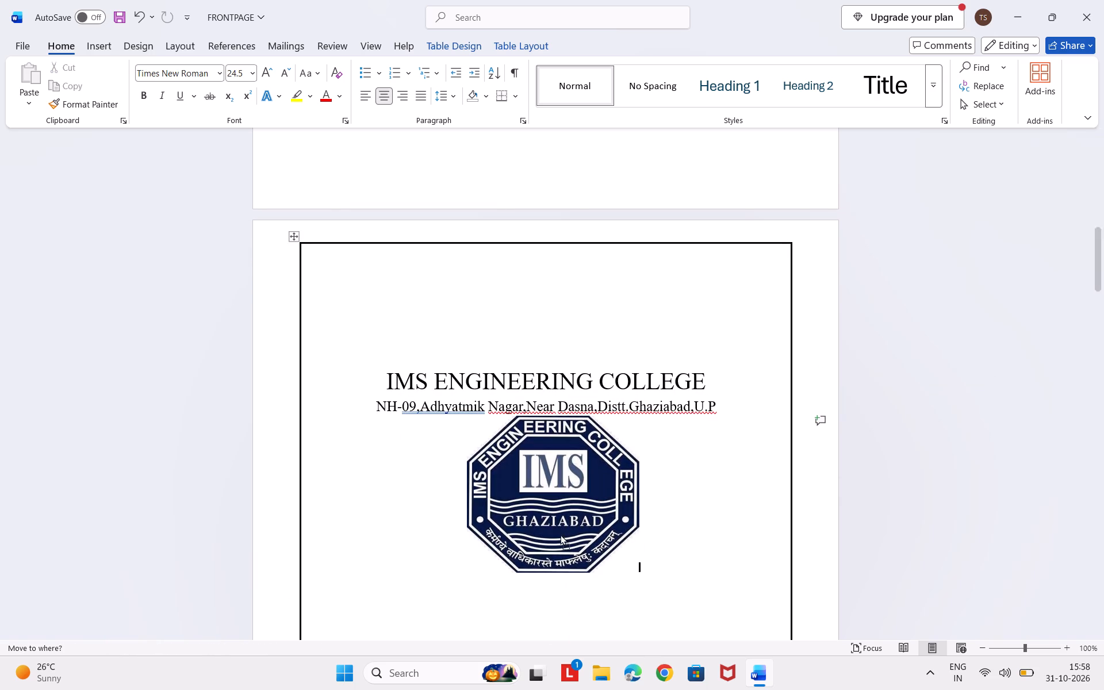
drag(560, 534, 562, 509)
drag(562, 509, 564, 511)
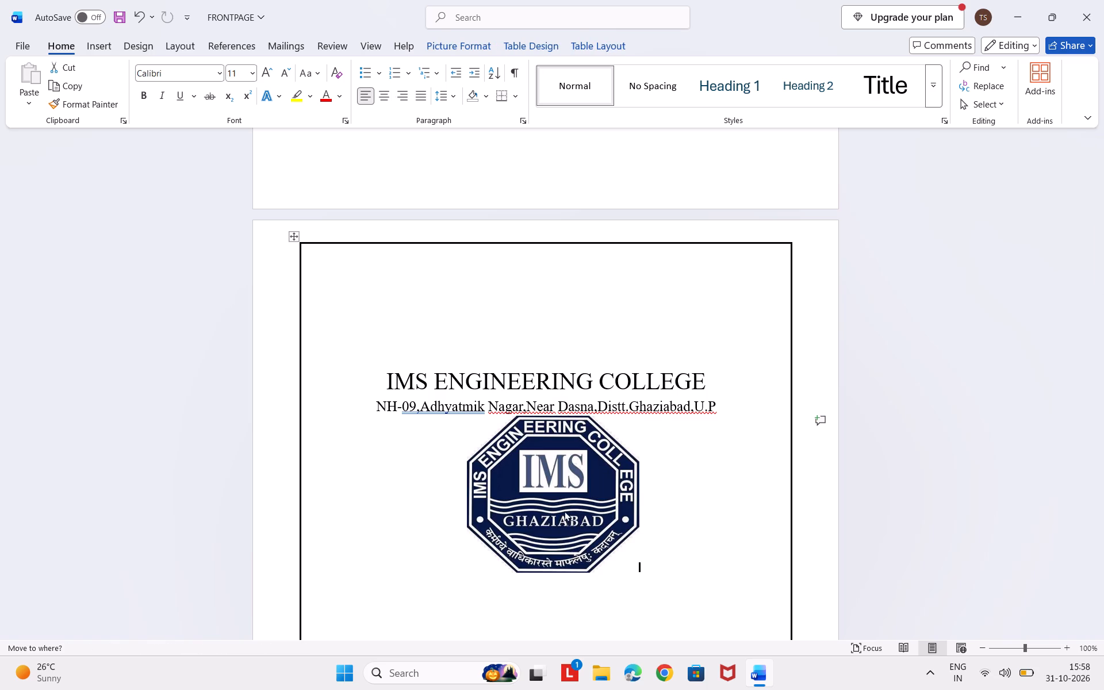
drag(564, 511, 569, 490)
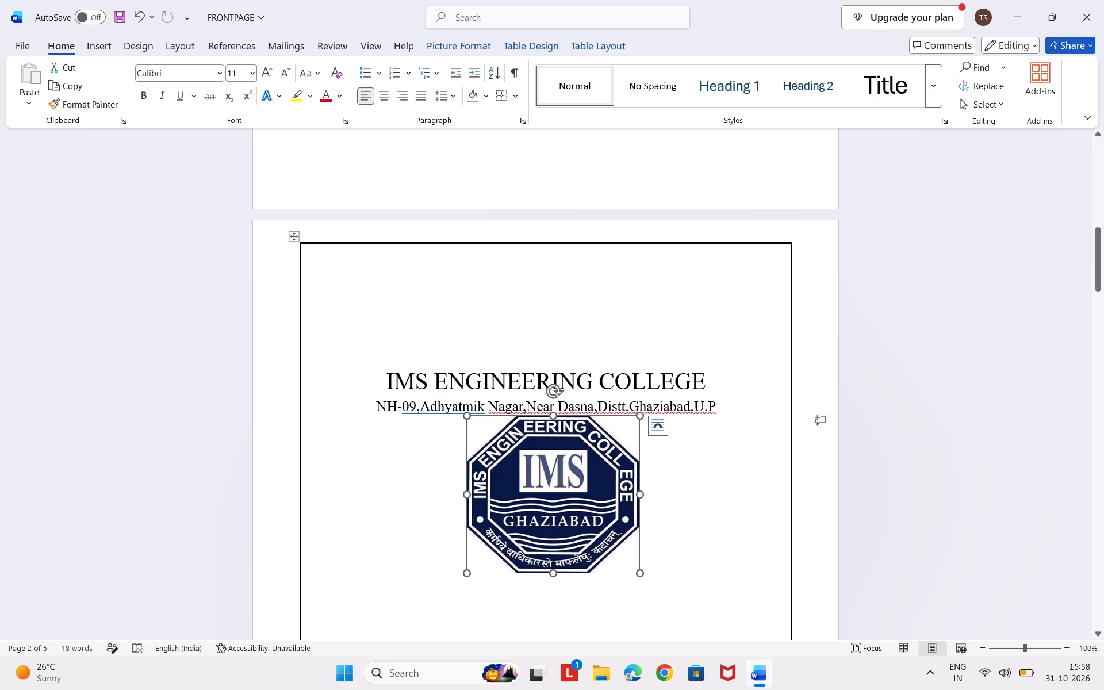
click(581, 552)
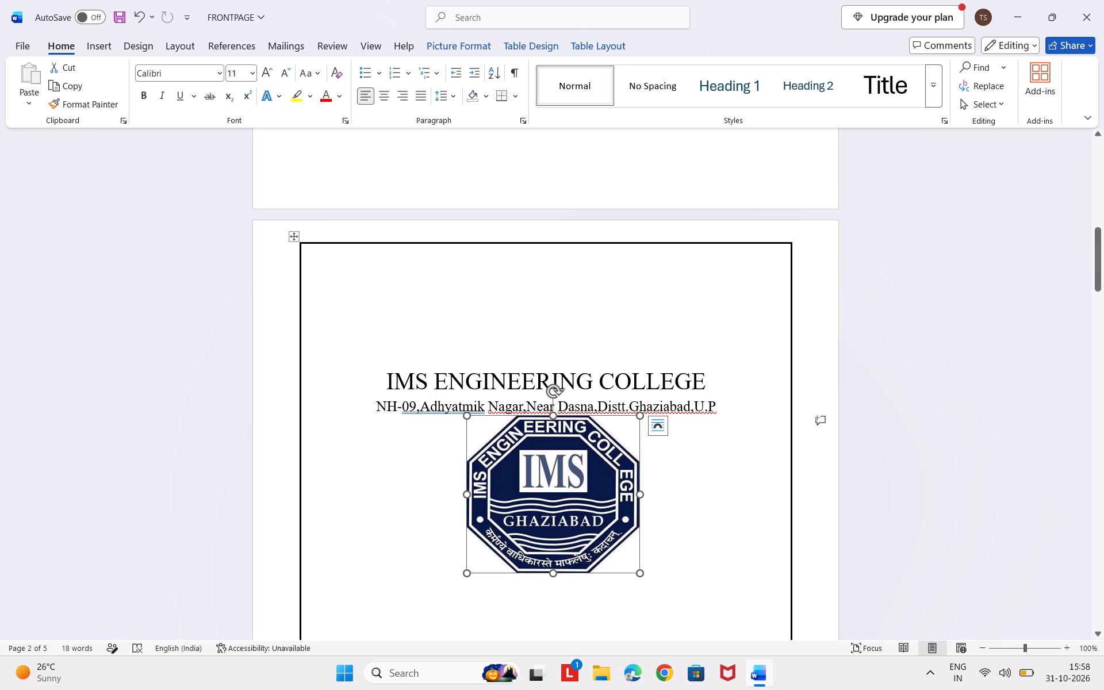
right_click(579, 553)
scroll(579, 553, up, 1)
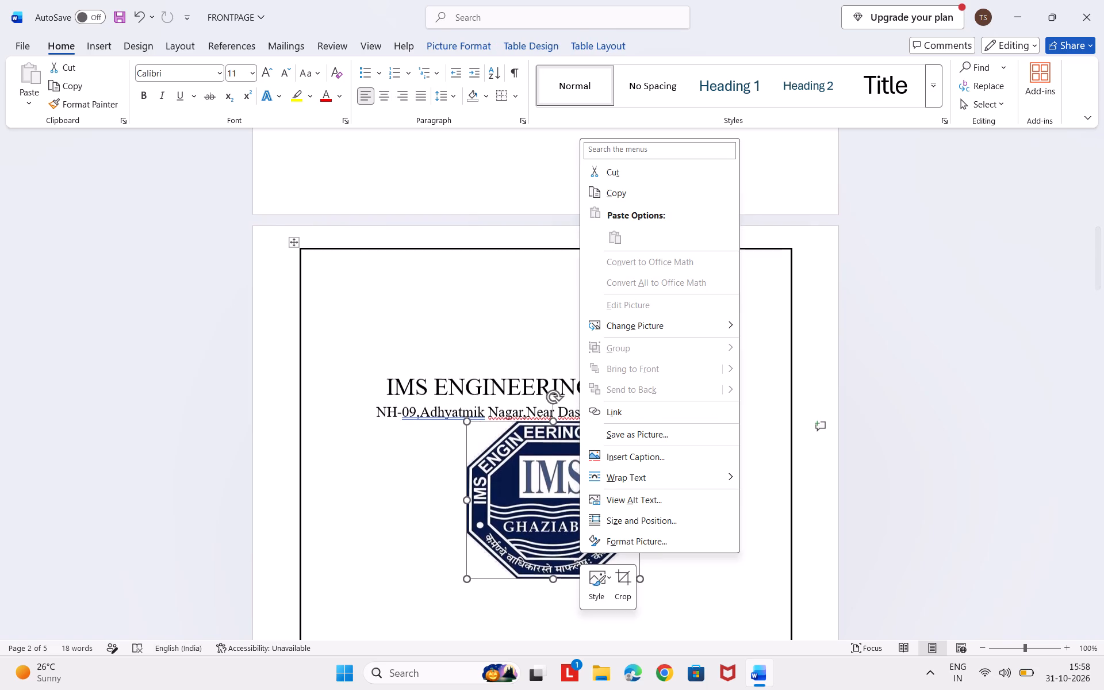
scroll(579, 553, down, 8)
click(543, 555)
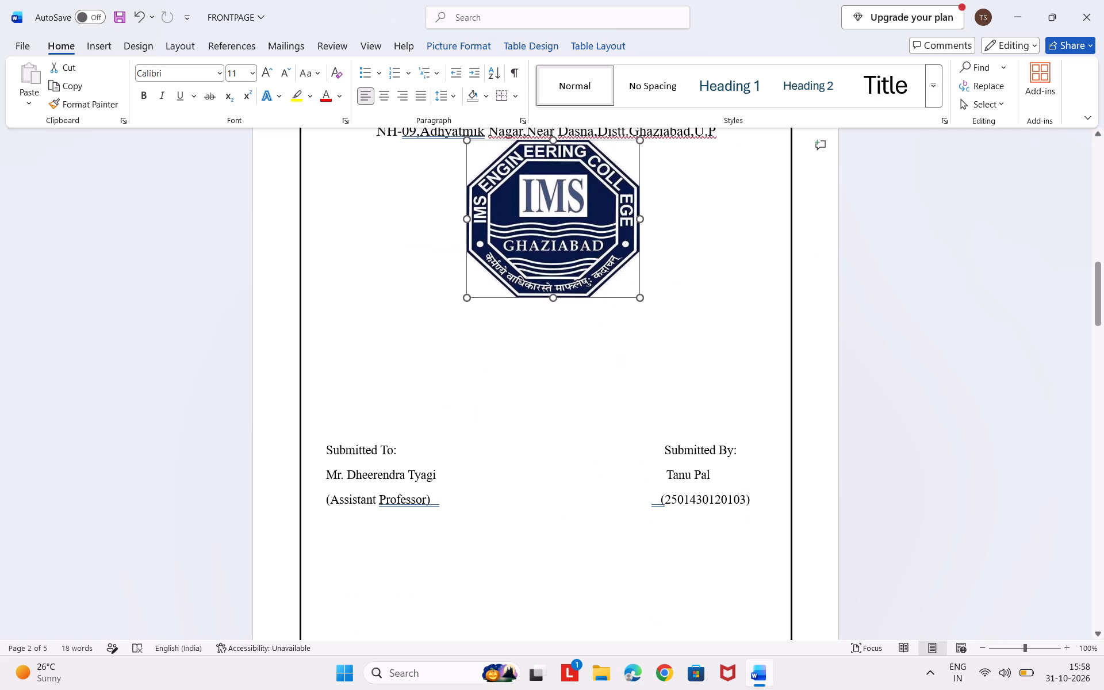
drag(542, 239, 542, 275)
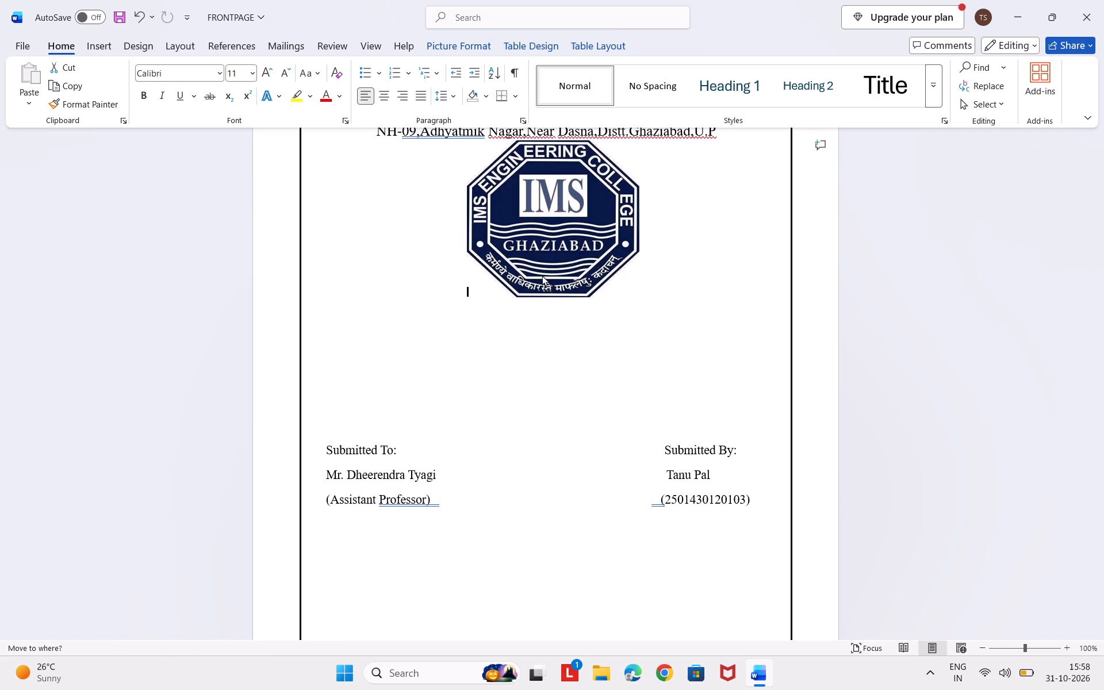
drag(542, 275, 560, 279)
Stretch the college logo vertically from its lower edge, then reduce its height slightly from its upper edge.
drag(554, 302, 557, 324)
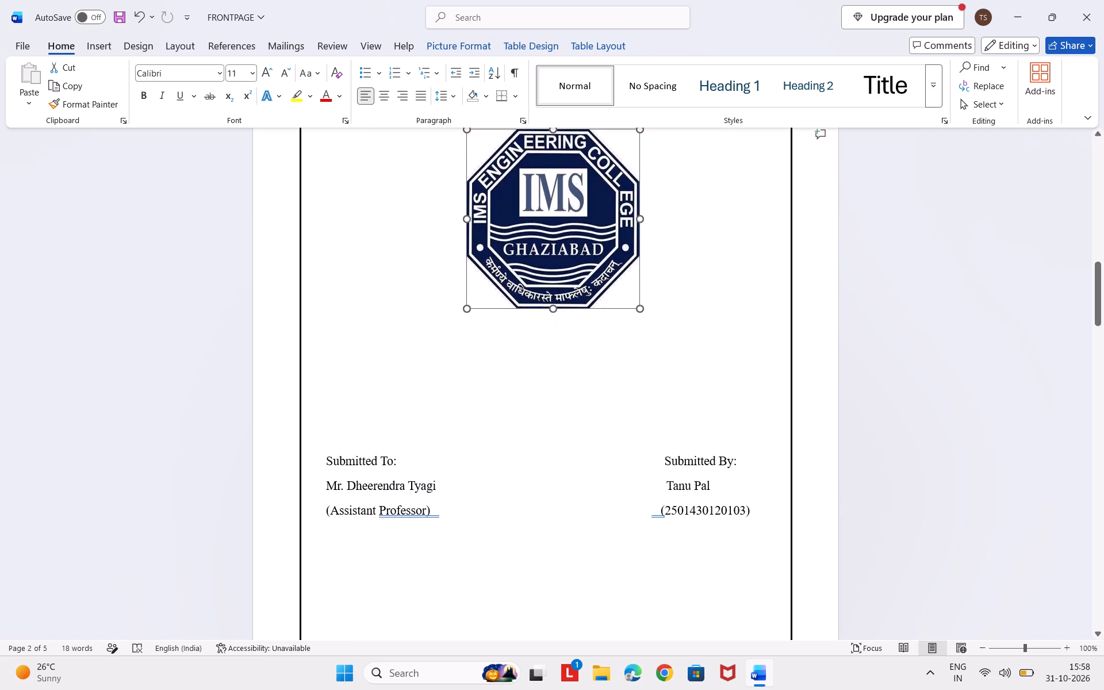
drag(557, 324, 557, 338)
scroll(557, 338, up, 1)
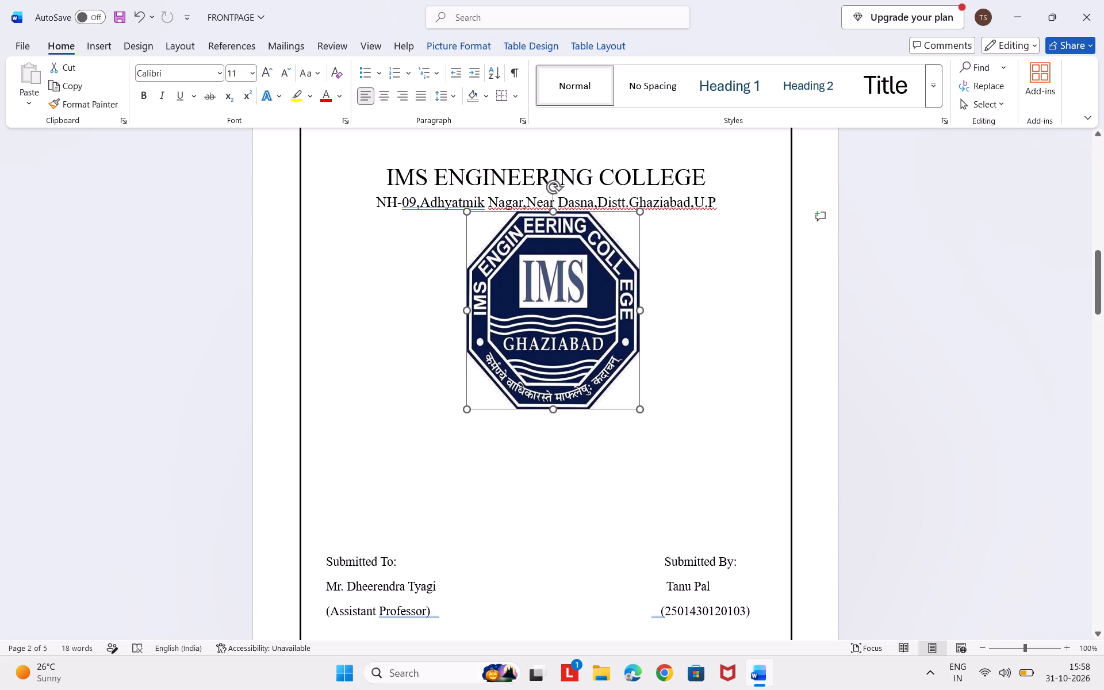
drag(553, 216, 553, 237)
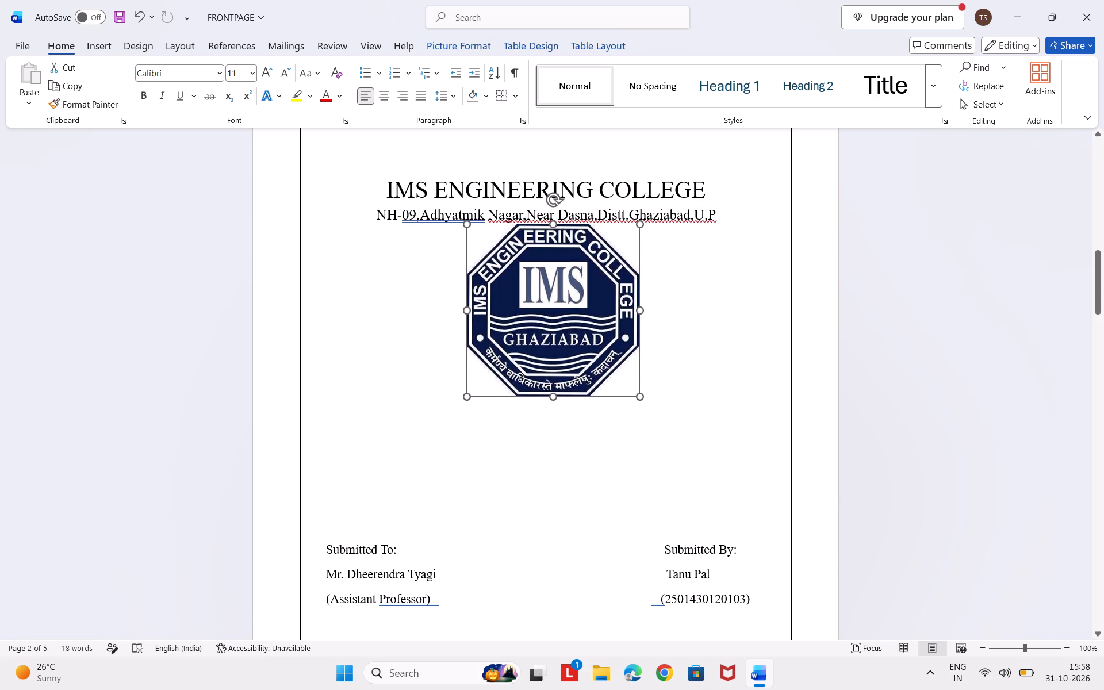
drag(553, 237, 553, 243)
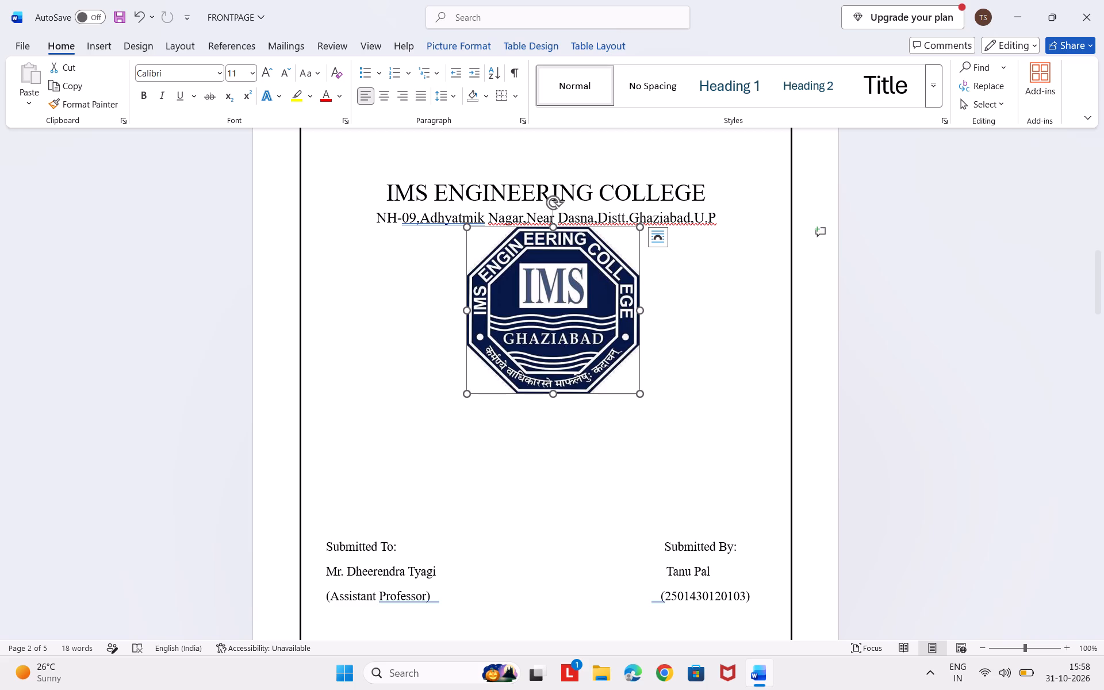
Close the FRONTPAGE document without saving the changes.
scroll(519, 538, up, 4)
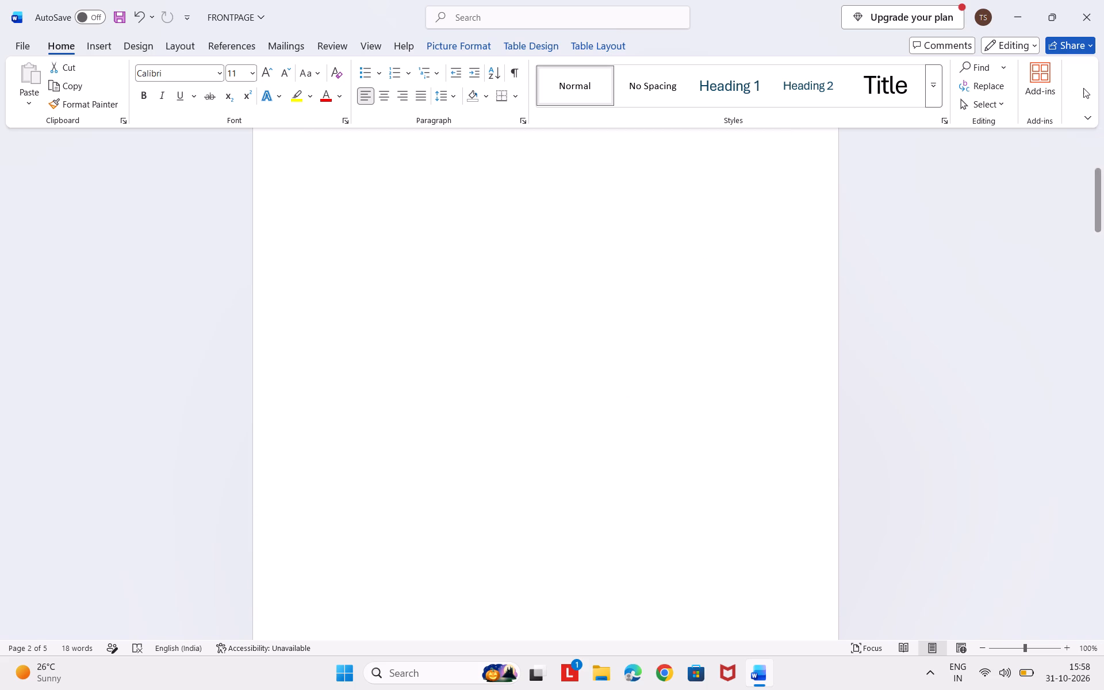
click(1078, 8)
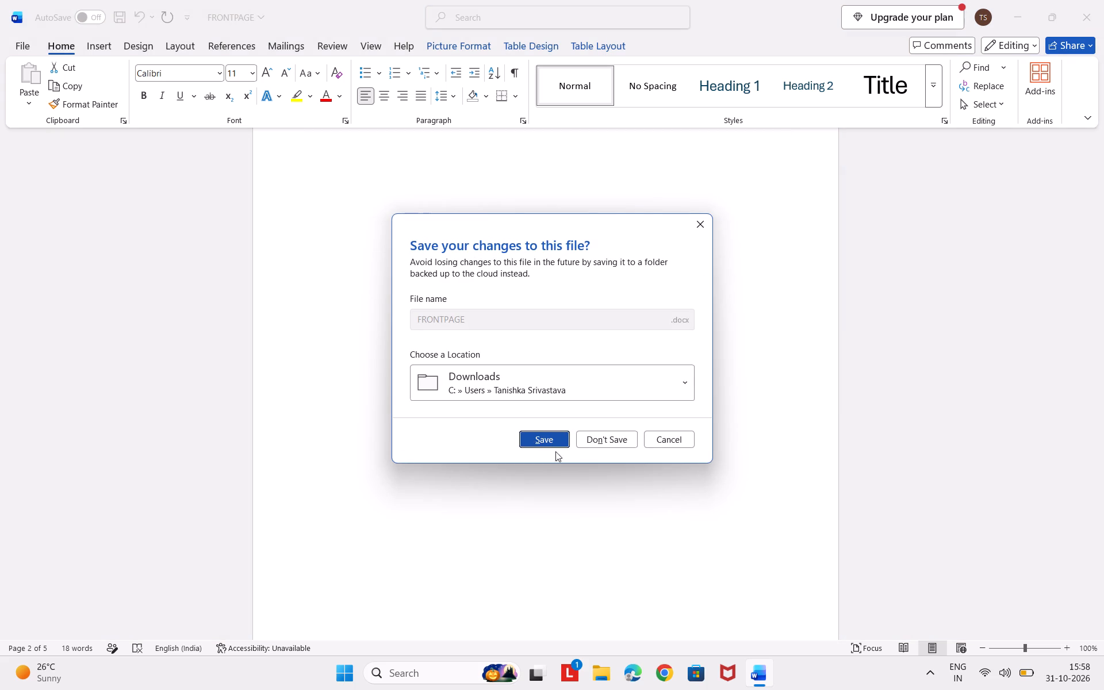
click(607, 443)
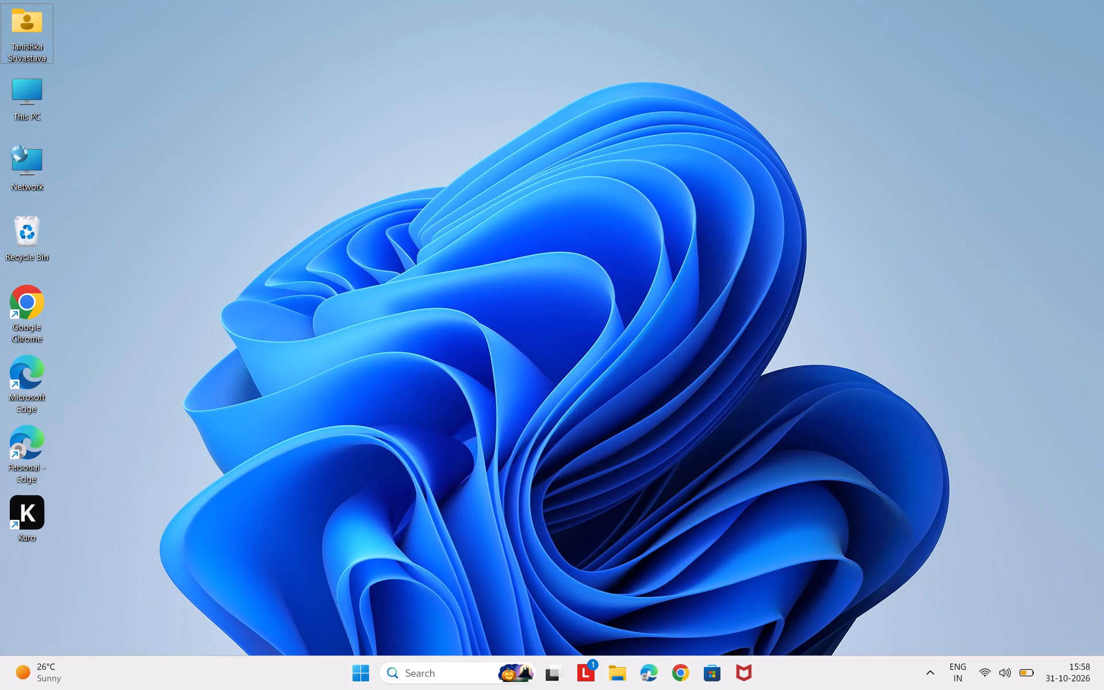
Relaunch Word and reopen the recent FRONTPAGE PDF from Downloads, accepting its conversion to an editable document.
click(370, 672)
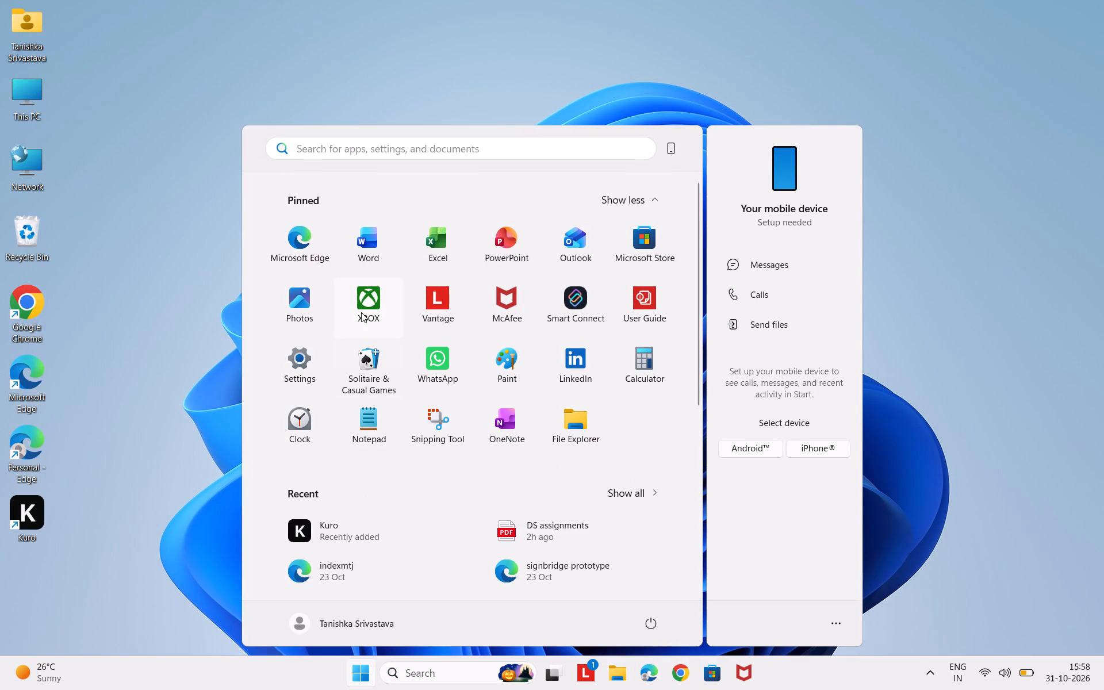
double_click(375, 225)
drag(375, 225, 377, 190)
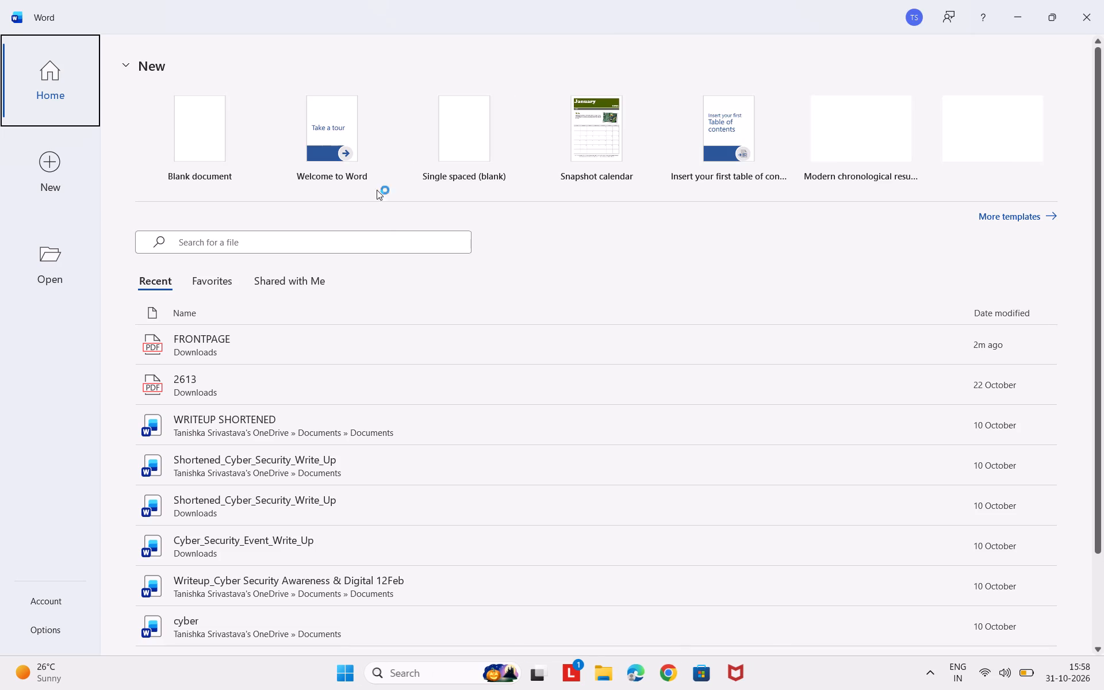
drag(377, 190, 254, 471)
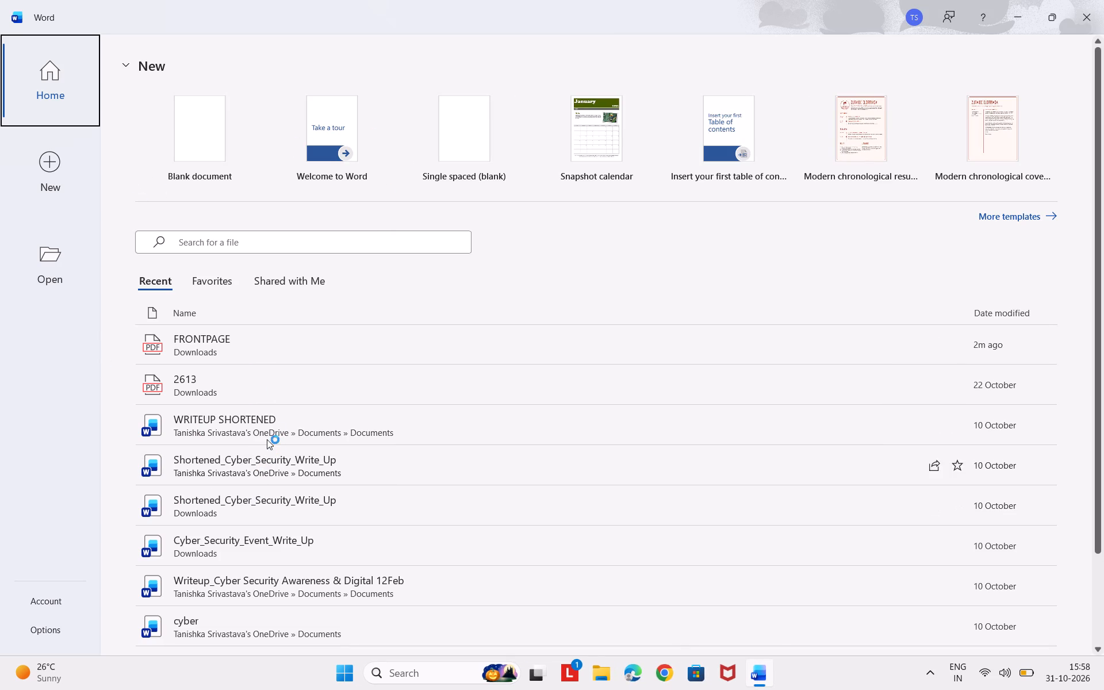
double_click(286, 341)
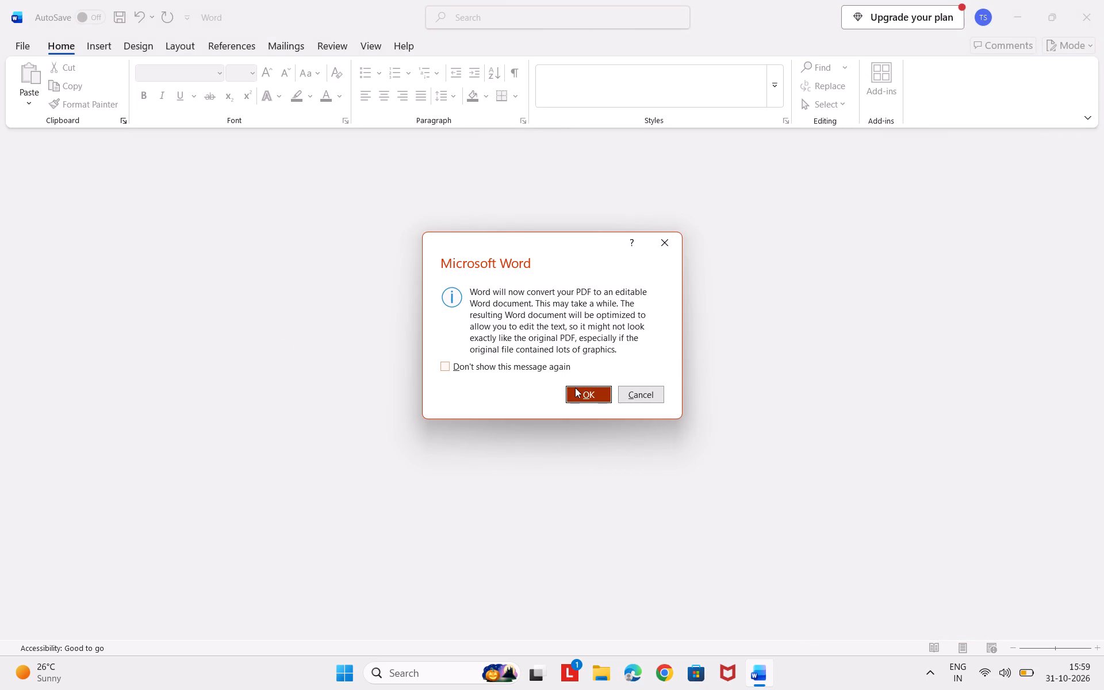
click(575, 388)
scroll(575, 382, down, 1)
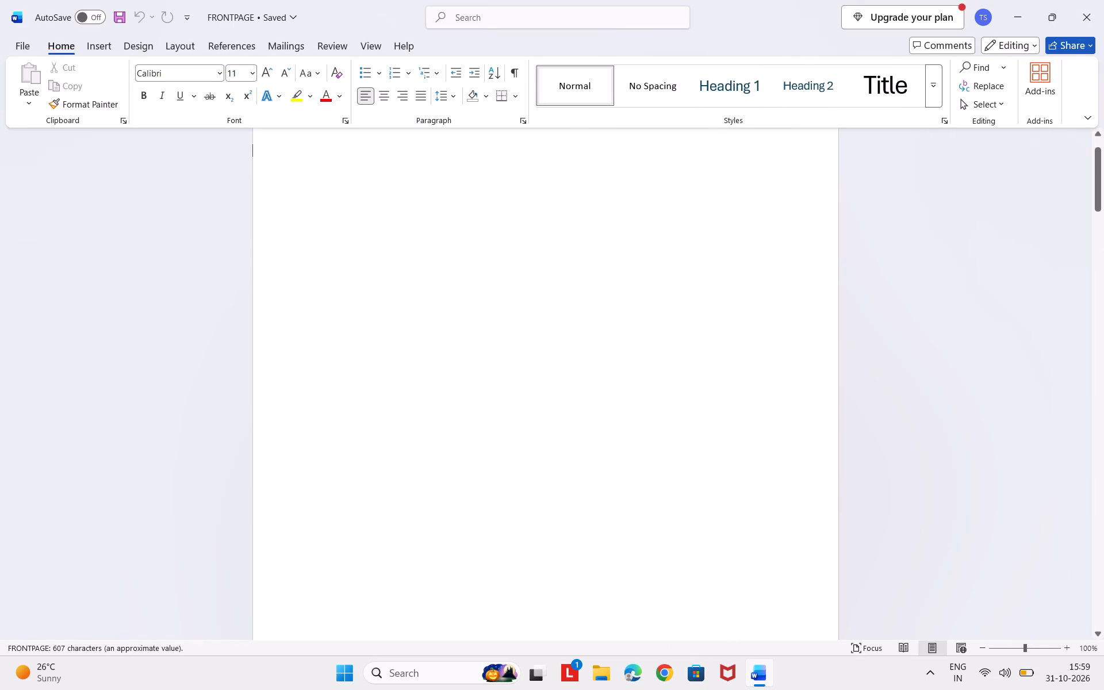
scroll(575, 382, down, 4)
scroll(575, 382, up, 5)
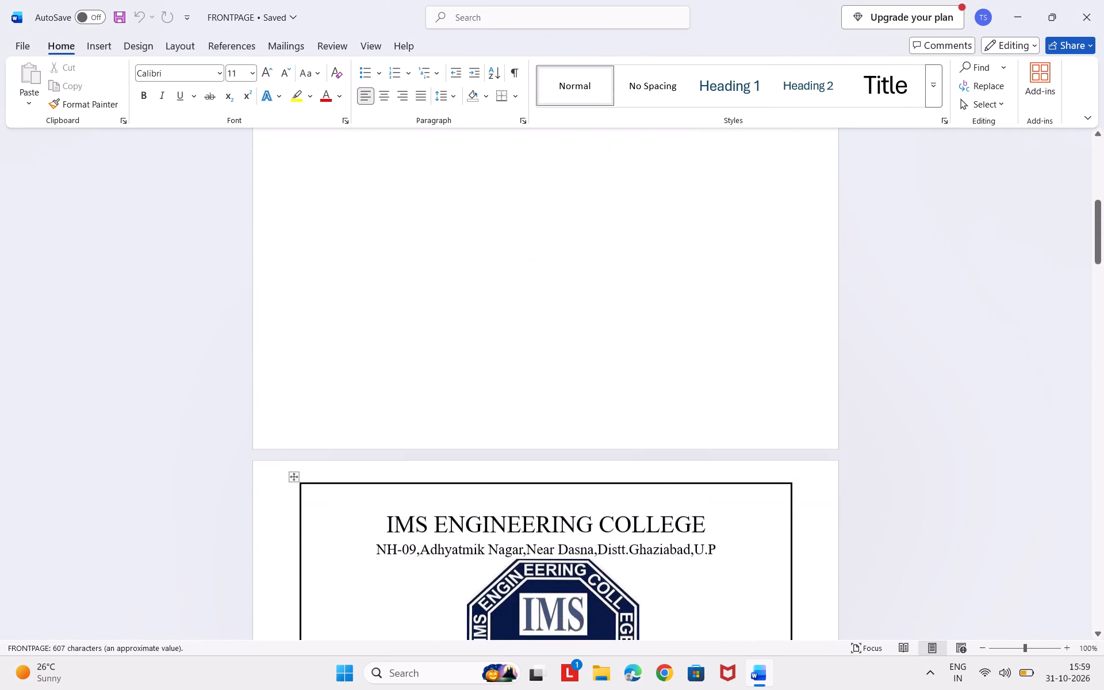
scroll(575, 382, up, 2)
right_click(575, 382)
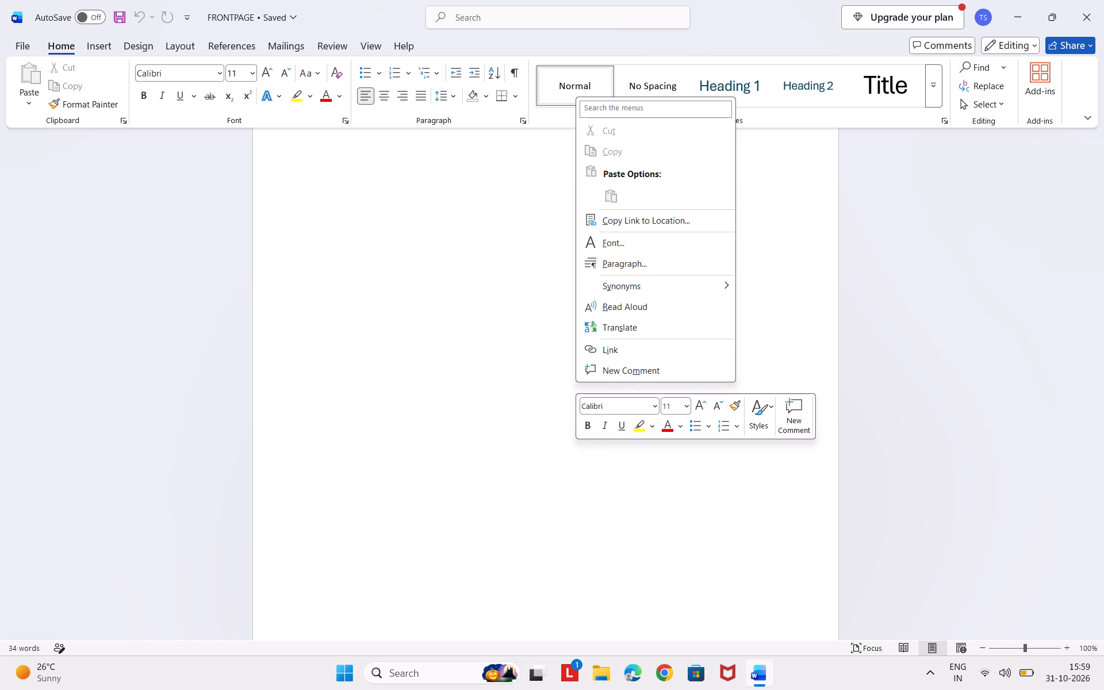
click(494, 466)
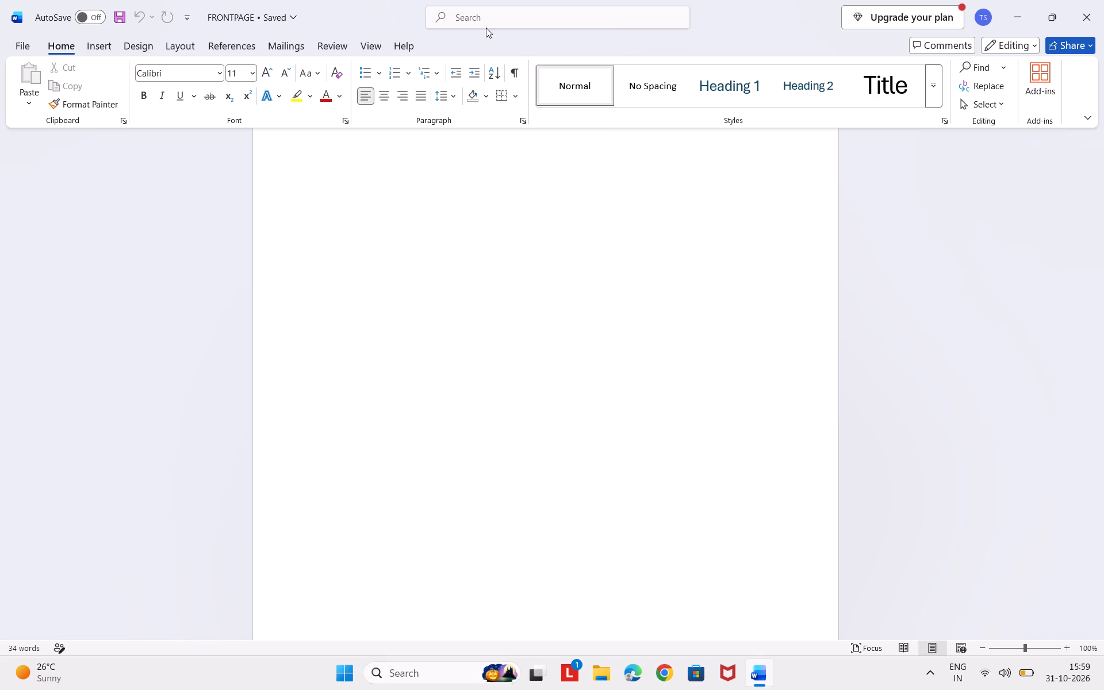
Search Word's commands for "remove page".
click(493, 14)
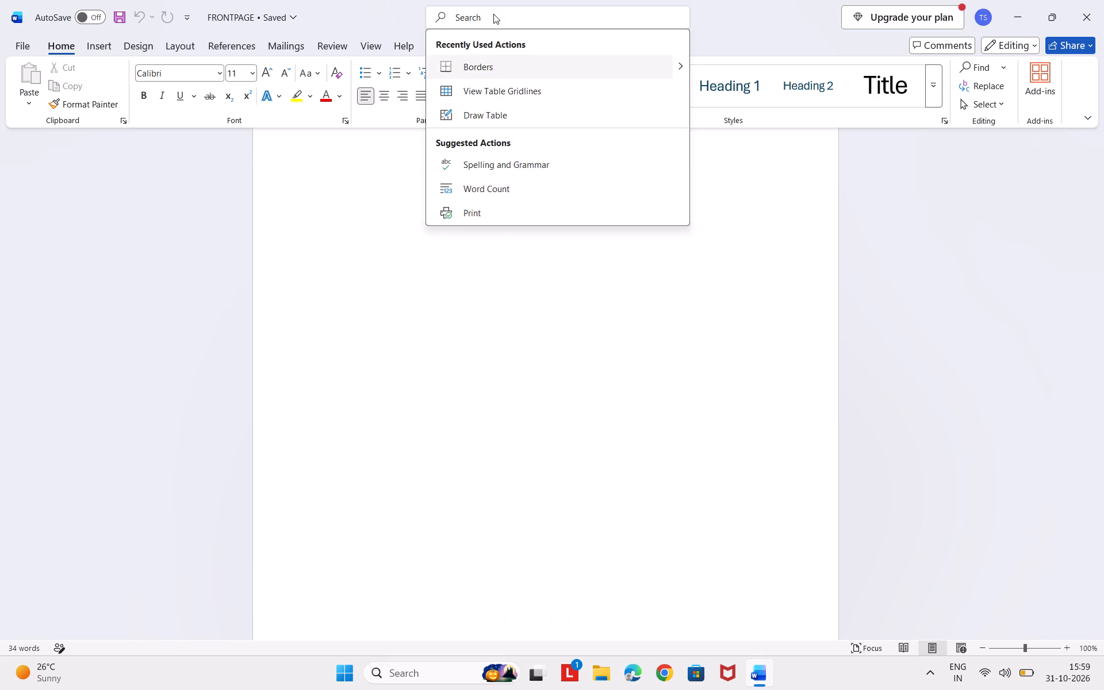
text(re)
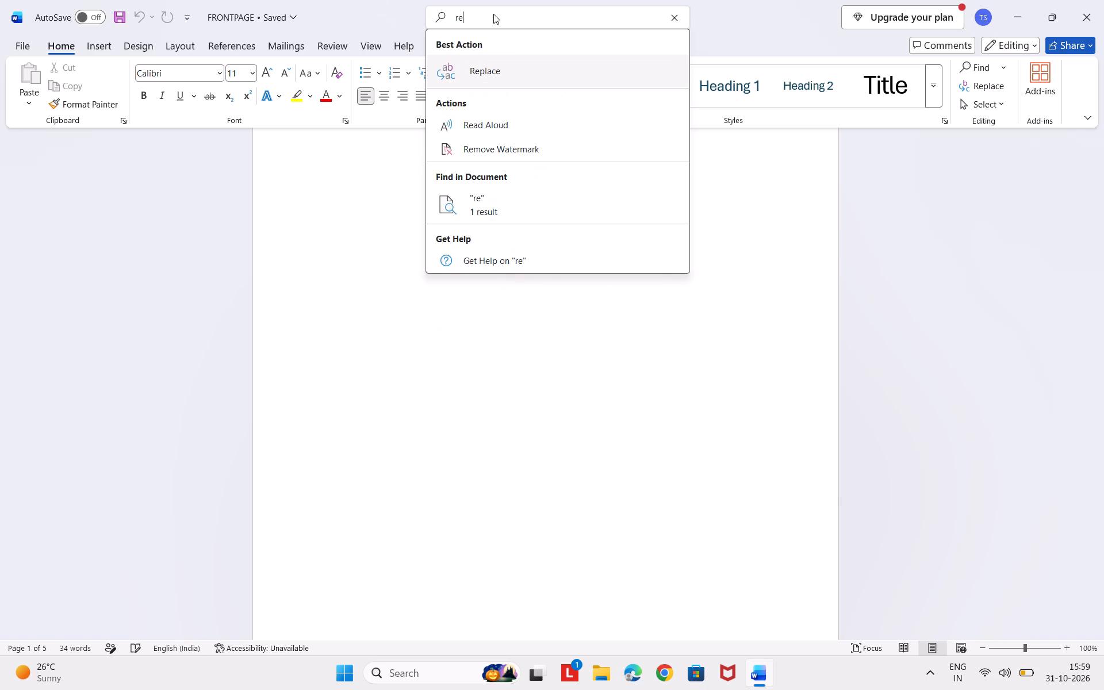
text(move)
key(space)
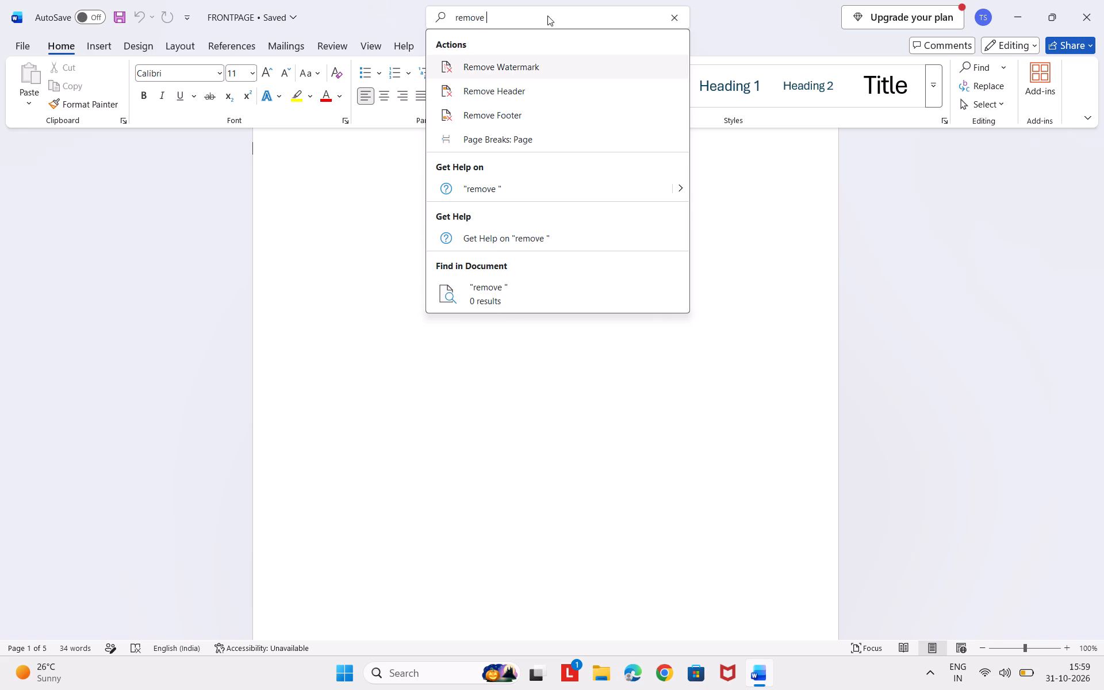
text(pa)
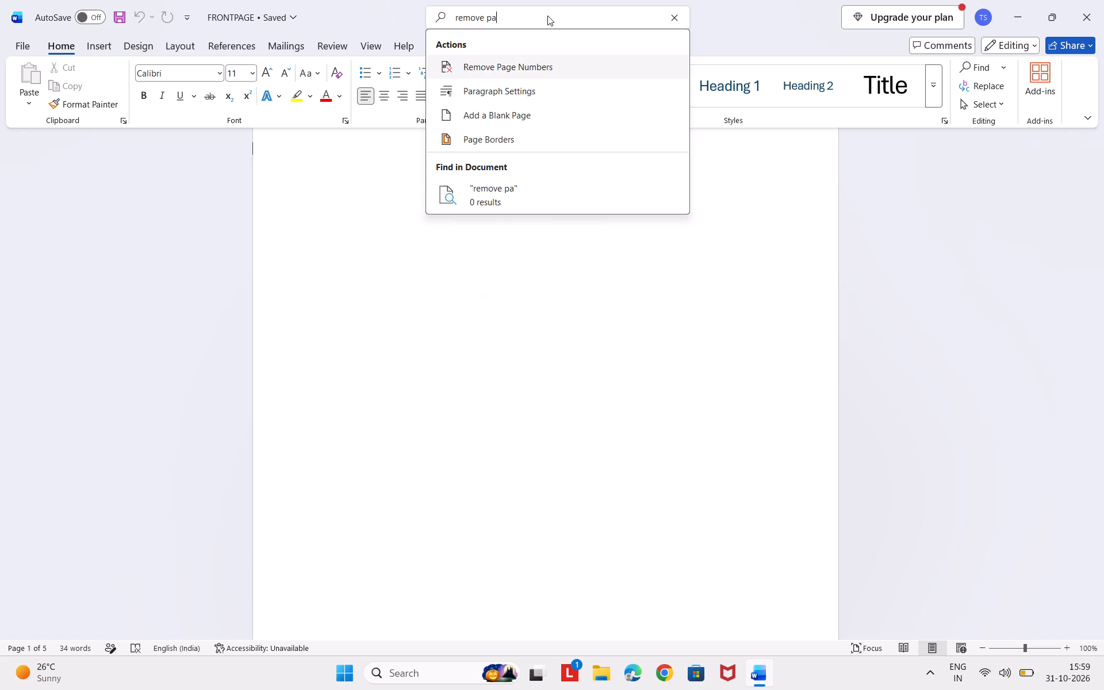
text(ge)
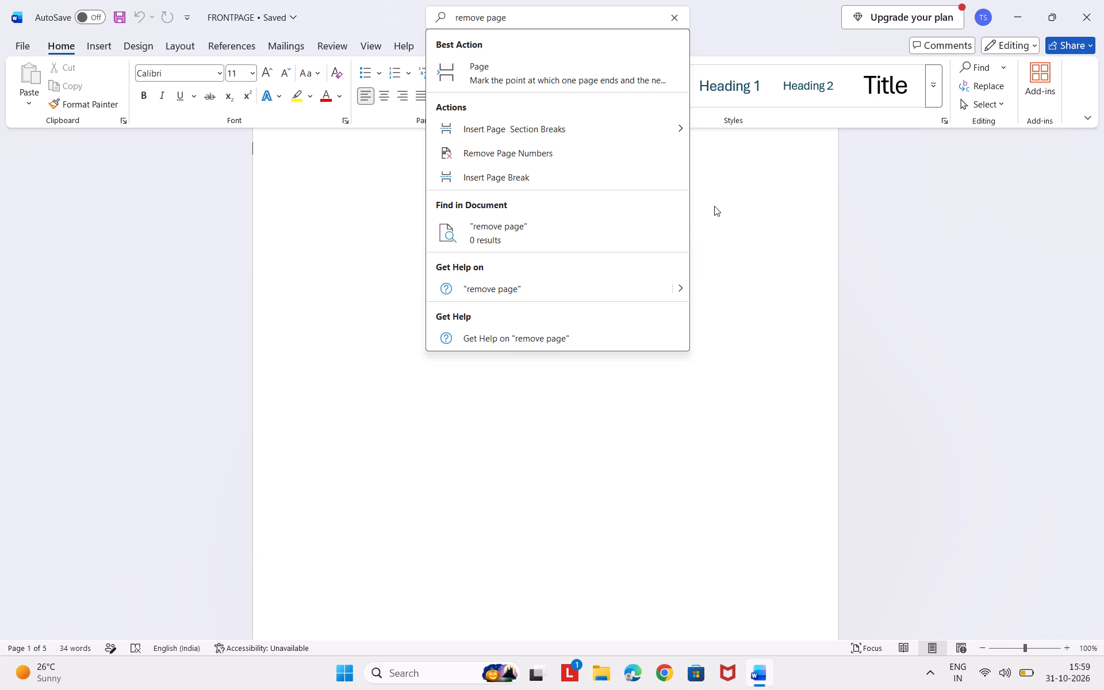
click(749, 277)
Look through all the document's pages to locate the blank pages around the bordered cover page.
scroll(749, 277, down, 8)
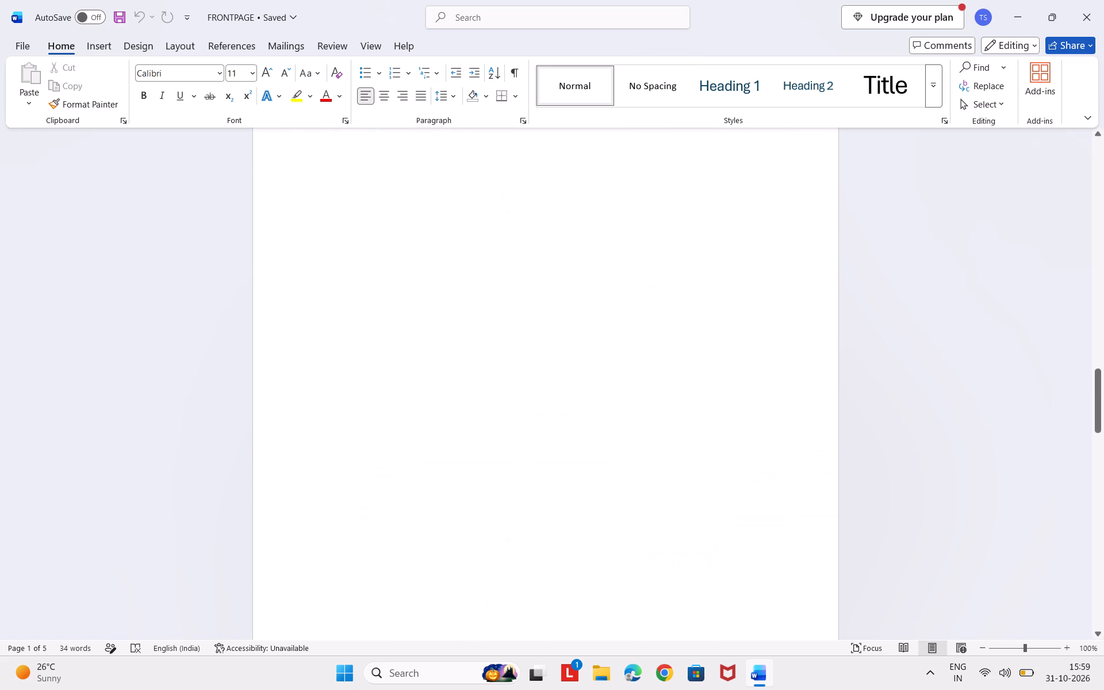
scroll(749, 277, down, 11)
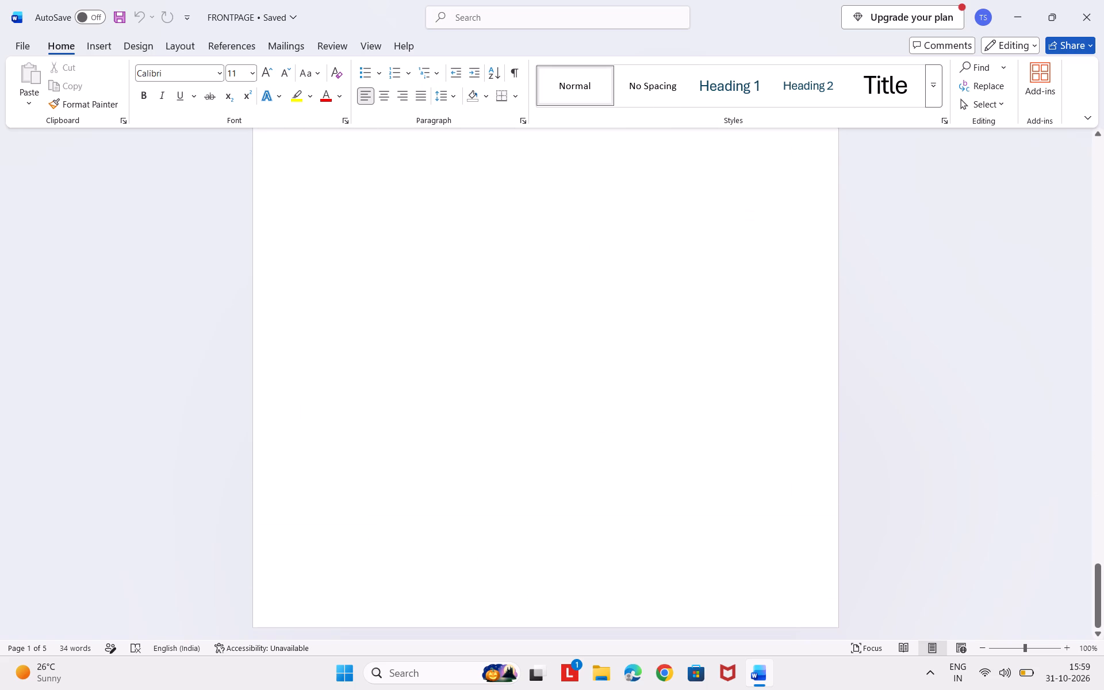
scroll(749, 277, down, 1)
scroll(714, 481, up, 5)
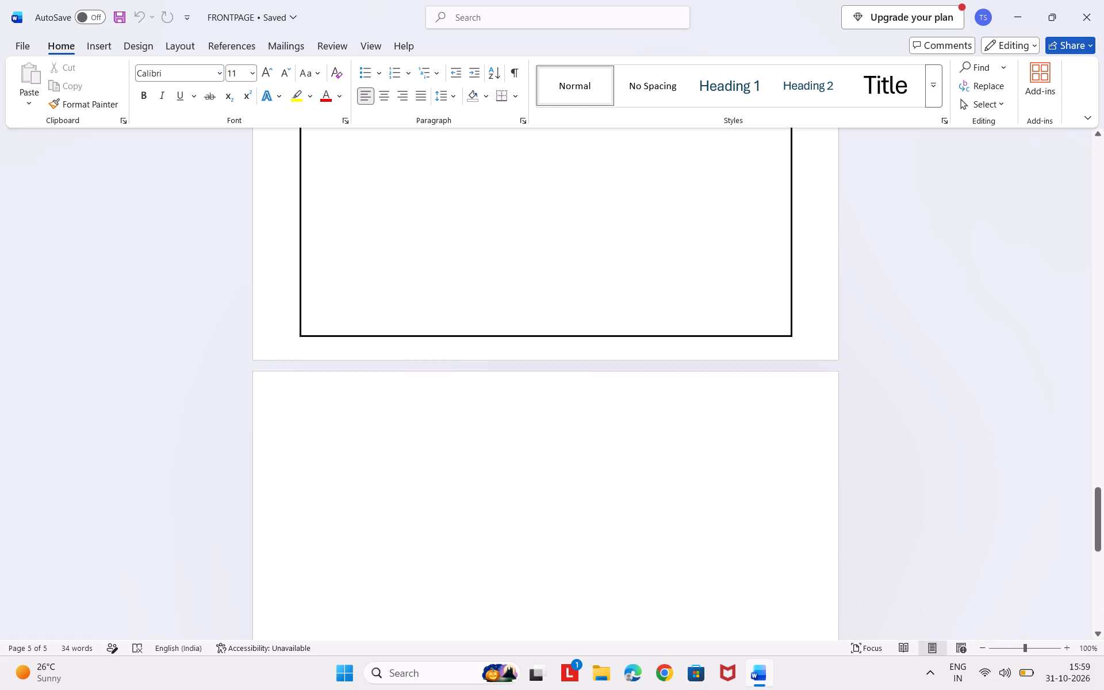
scroll(714, 481, up, 11)
scroll(714, 481, down, 1)
scroll(714, 481, up, 1)
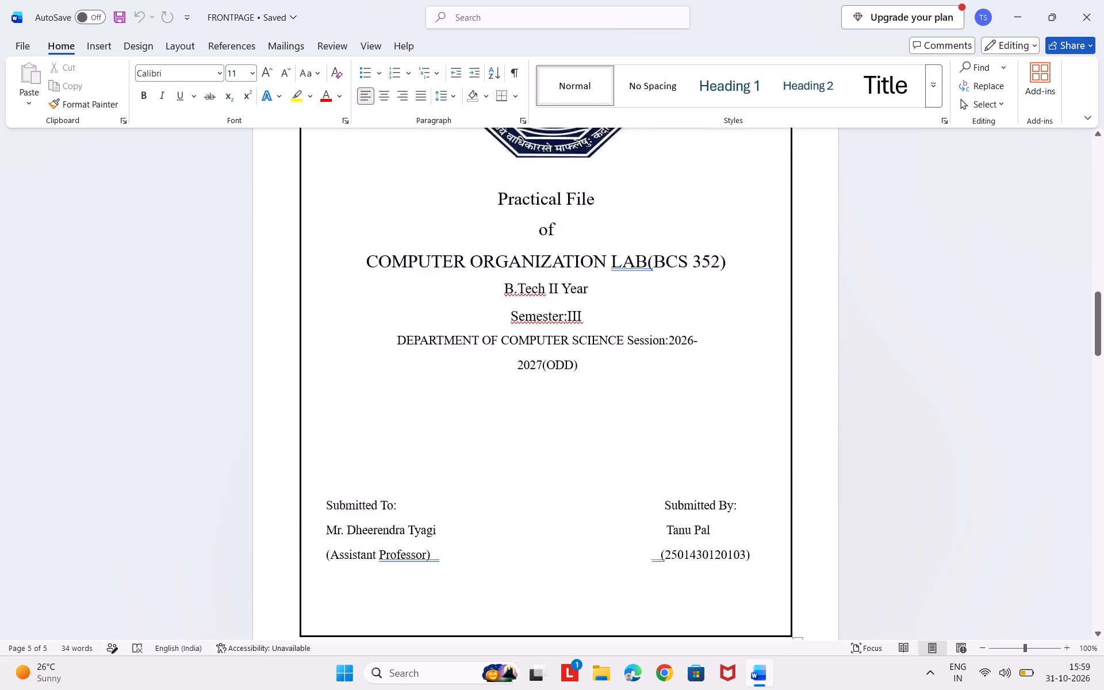
scroll(714, 481, up, 1)
scroll(714, 481, down, 1)
scroll(714, 481, up, 2)
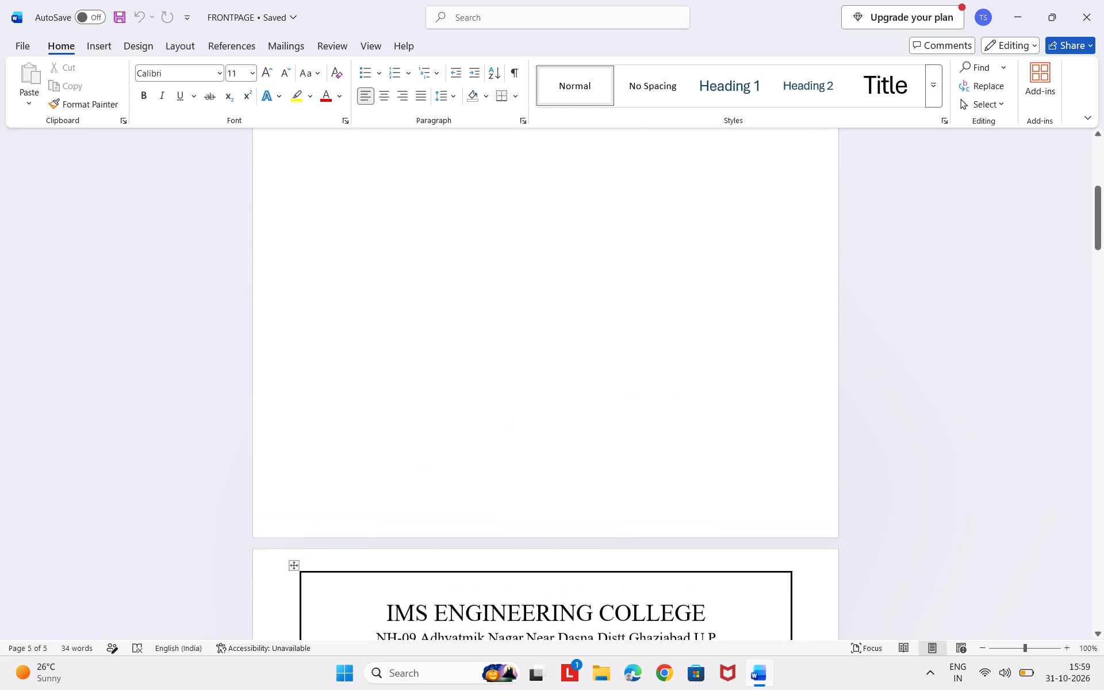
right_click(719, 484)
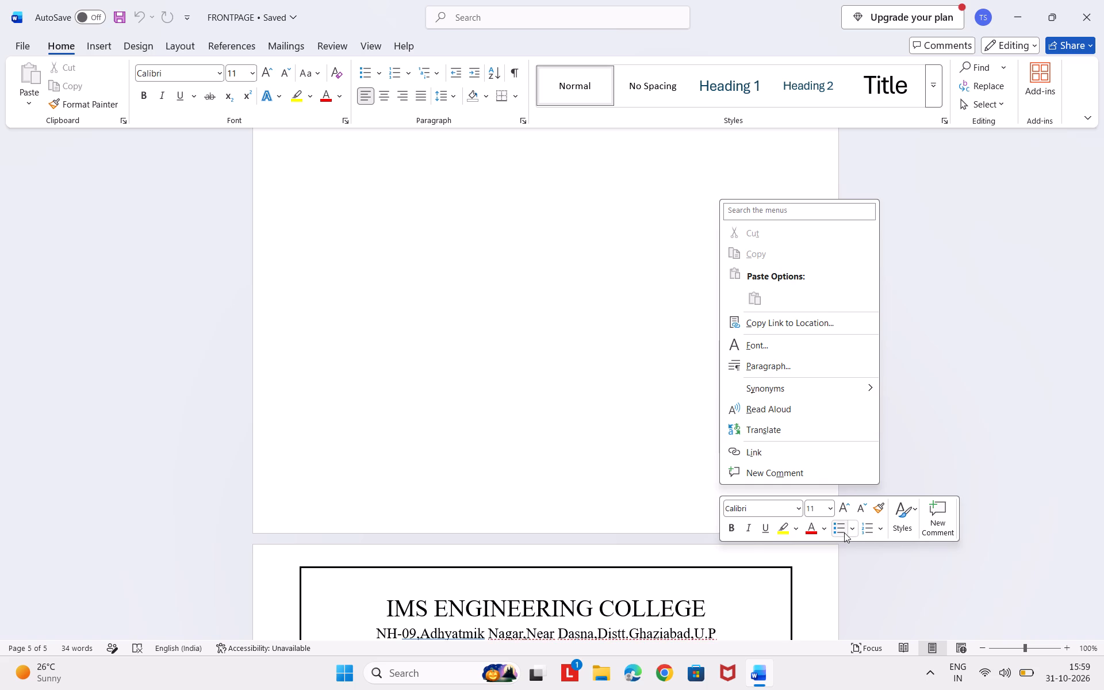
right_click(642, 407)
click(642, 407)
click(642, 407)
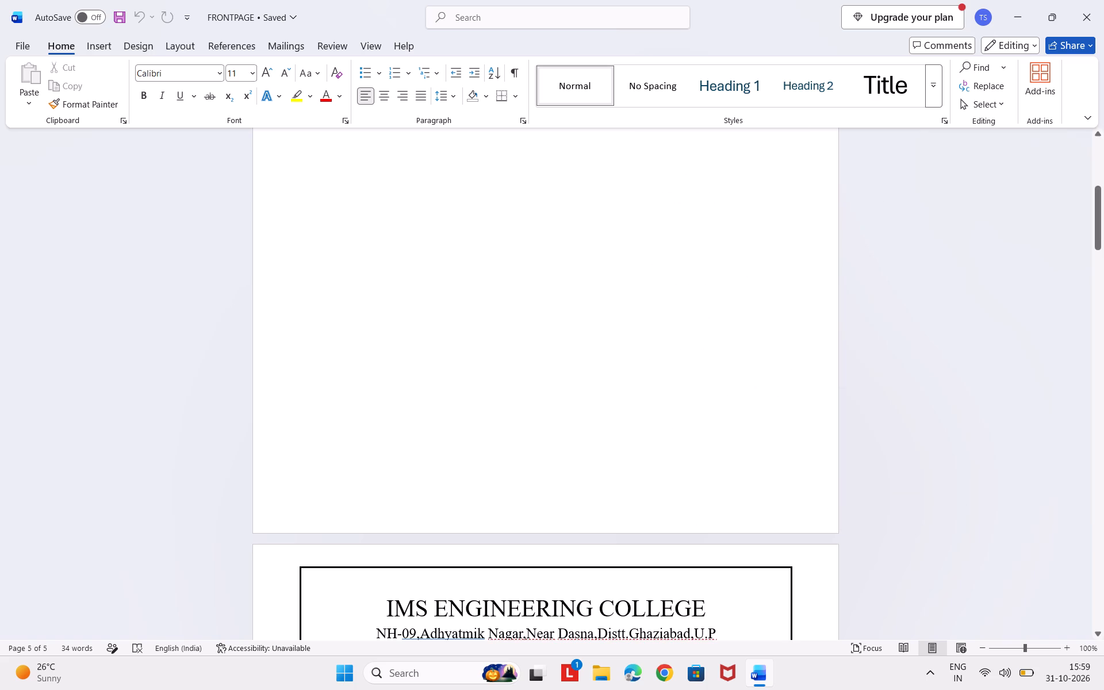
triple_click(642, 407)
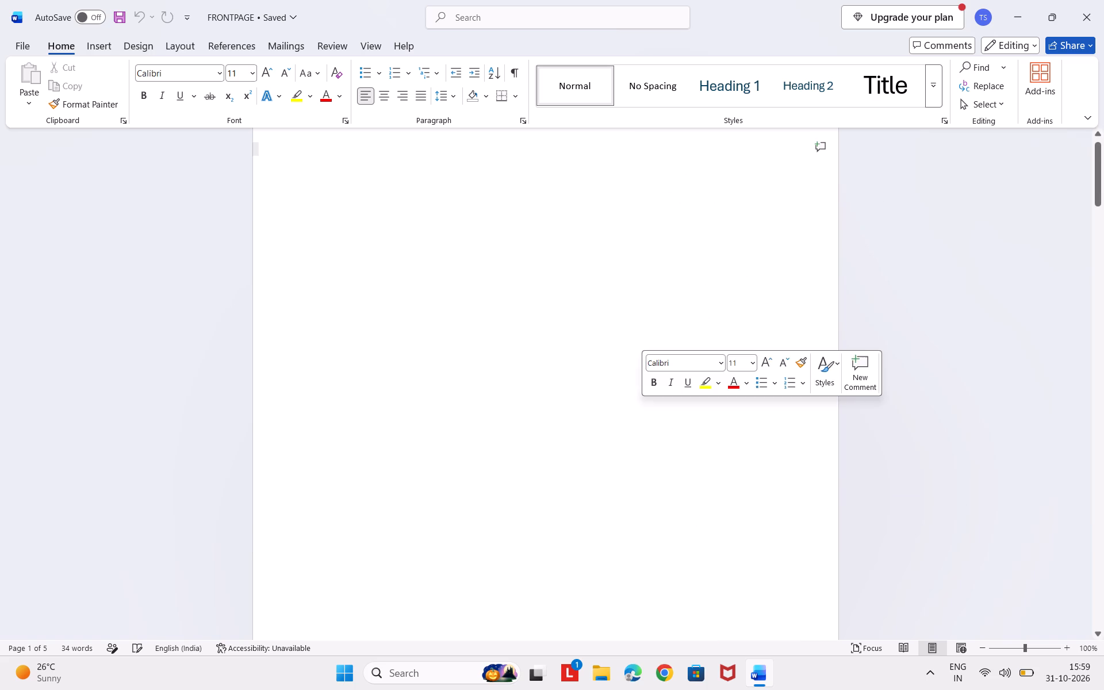
Delete the "Practical File" and "of" lines beneath the college logo on the cover page.
scroll(642, 407, down, 8)
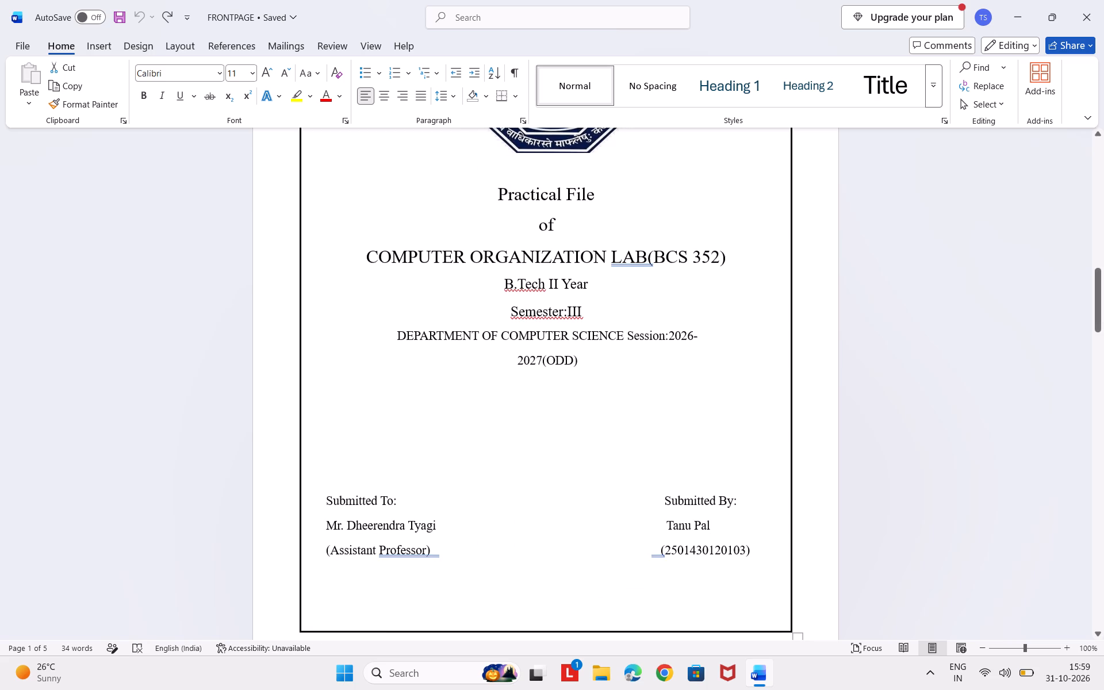
scroll(642, 407, up, 1)
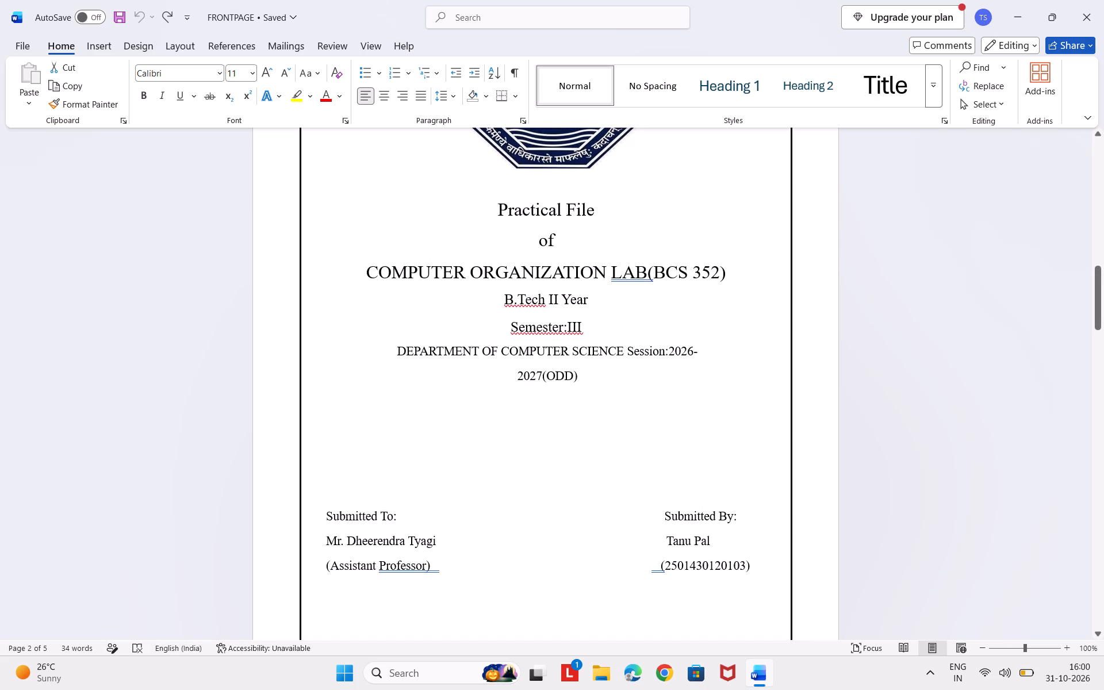
drag(477, 211, 493, 216)
drag(493, 216, 584, 246)
key(BackSpace)
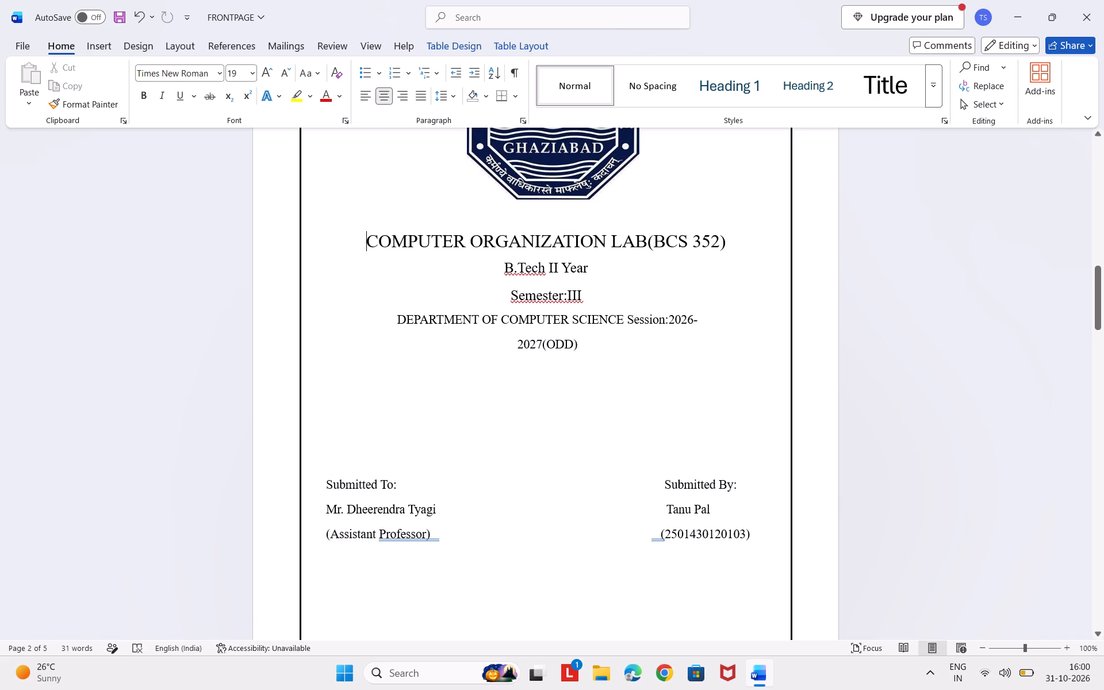
Replace the "COMPUTER ORGANIZATION LAB(BCS 352)" line on the cover page with "Mini Project Report".
drag(724, 239, 424, 277)
drag(424, 277, 393, 233)
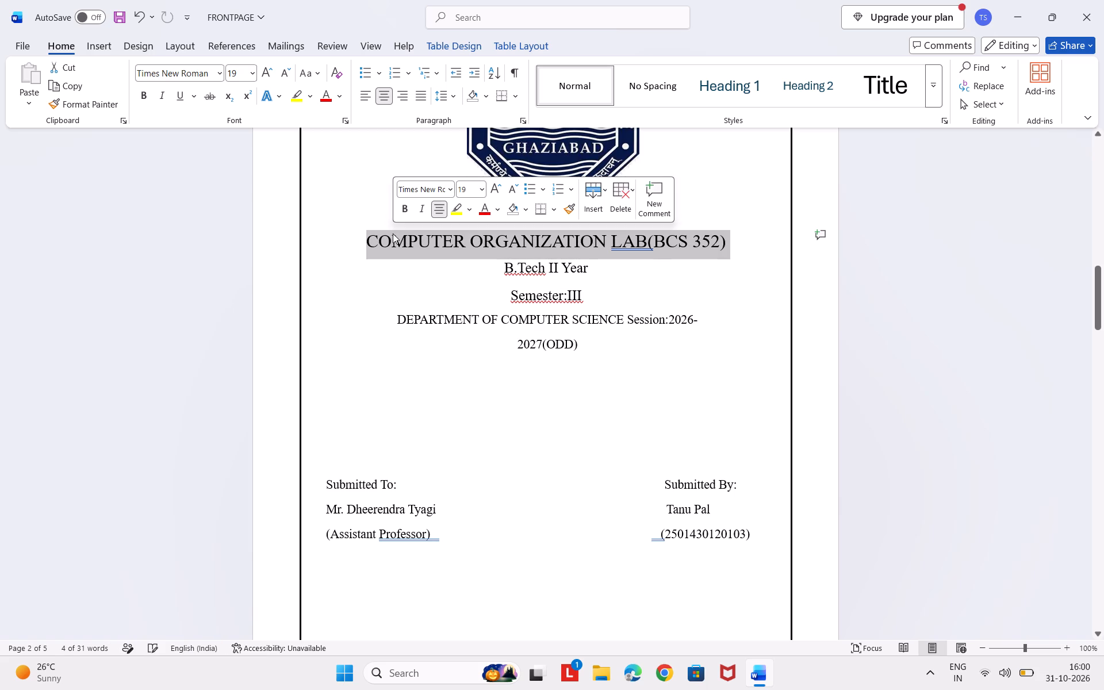
click(393, 233)
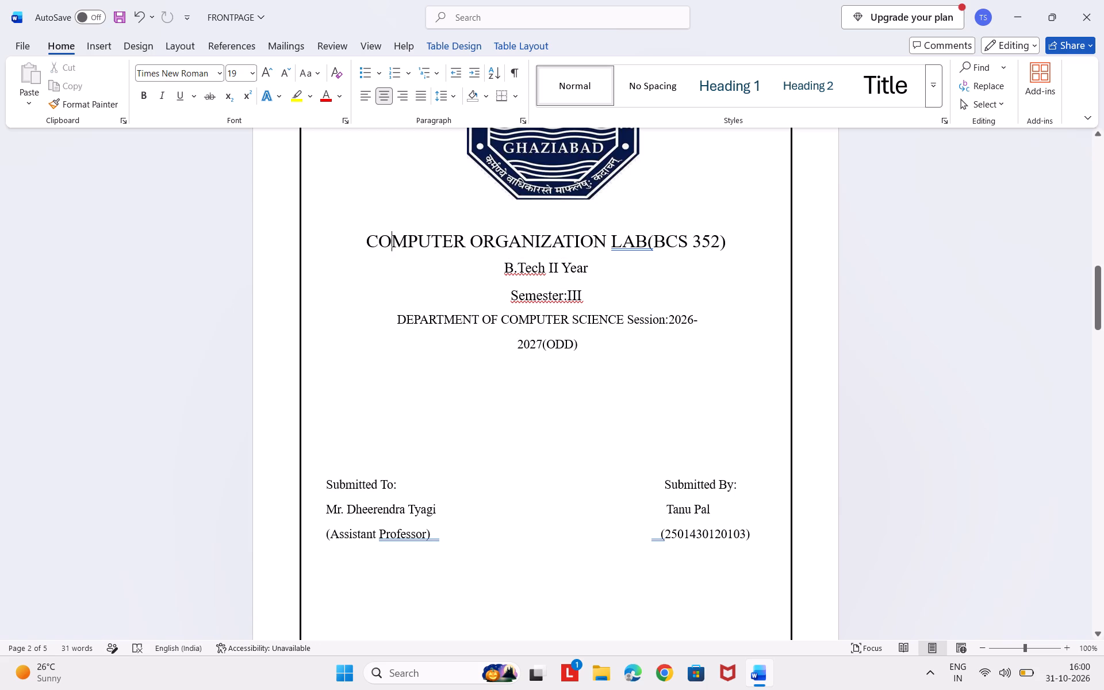
click(725, 246)
key(BackSpace)
key(BackSpace)
key(BackSpace)
key(BackSpace)
key(BackSpace)
key(BackSpace)
key(BackSpace)
key(BackSpace)
key(BackSpace)
key(BackSpace)
key(BackSpace)
key(BackSpace)
key(BackSpace)
key(BackSpace)
key(BackSpace)
key(BackSpace)
key(BackSpace)
key(BackSpace)
key(BackSpace)
key(BackSpace)
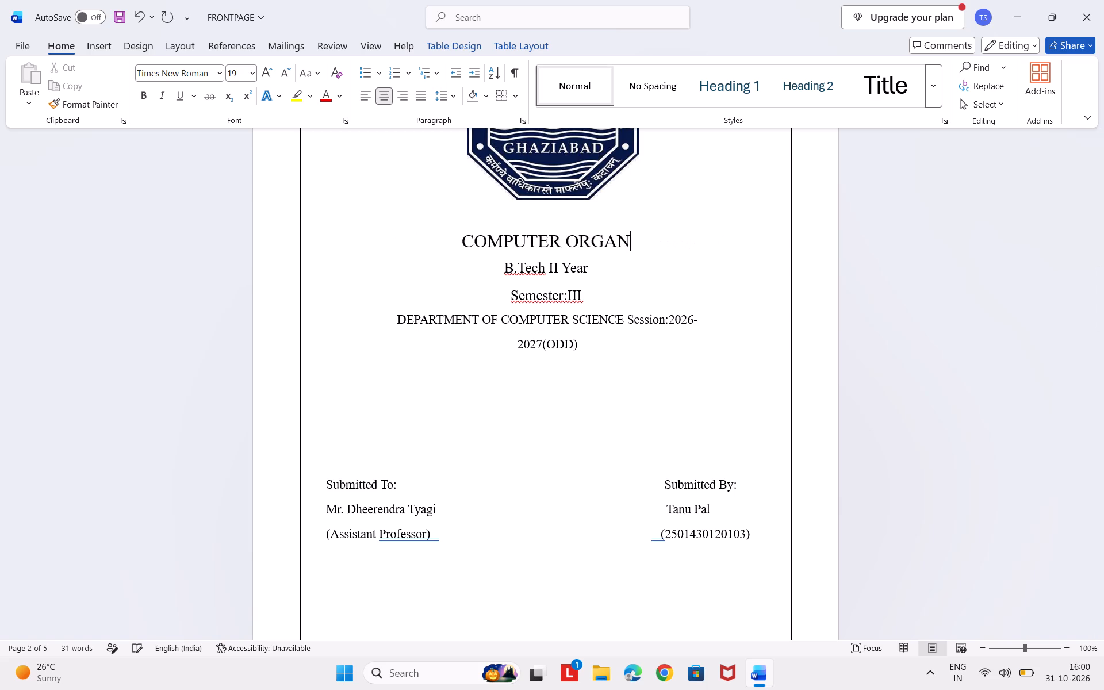
key(BackSpace)
key(BackSpace)
key(BackSpace)
key(BackSpace)
key(BackSpace)
key(BackSpace)
key(BackSpace)
key(BackSpace)
key(BackSpace)
key(BackSpace)
key(BackSpace)
key(BackSpace)
key(BackSpace)
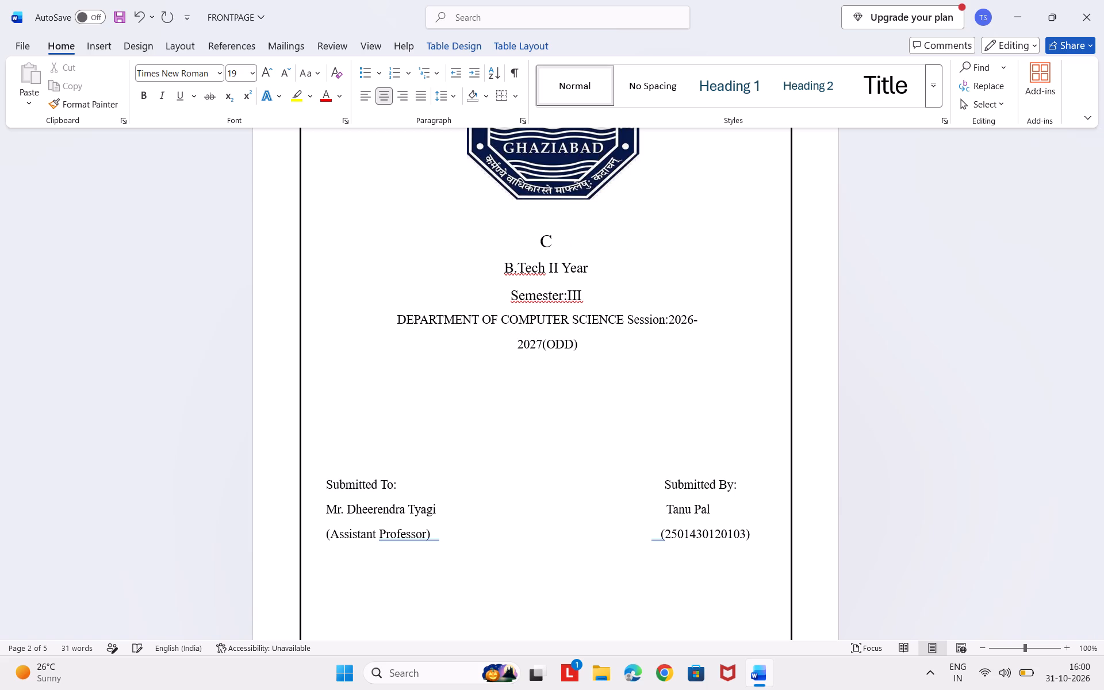
key(BackSpace)
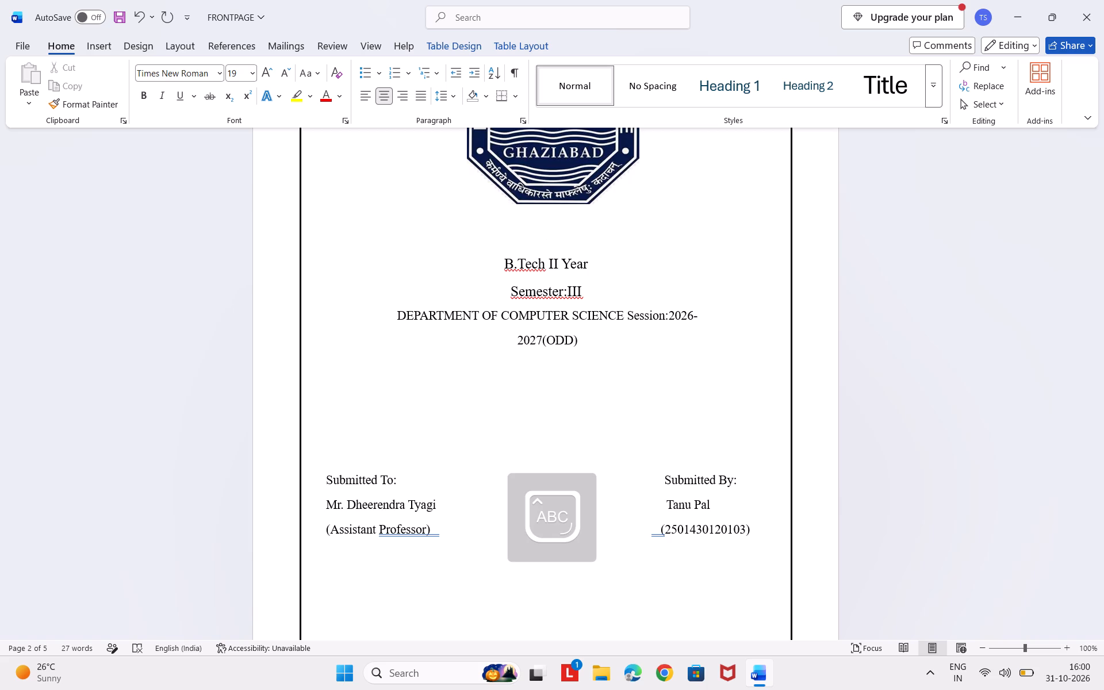
key(m)
key(i)
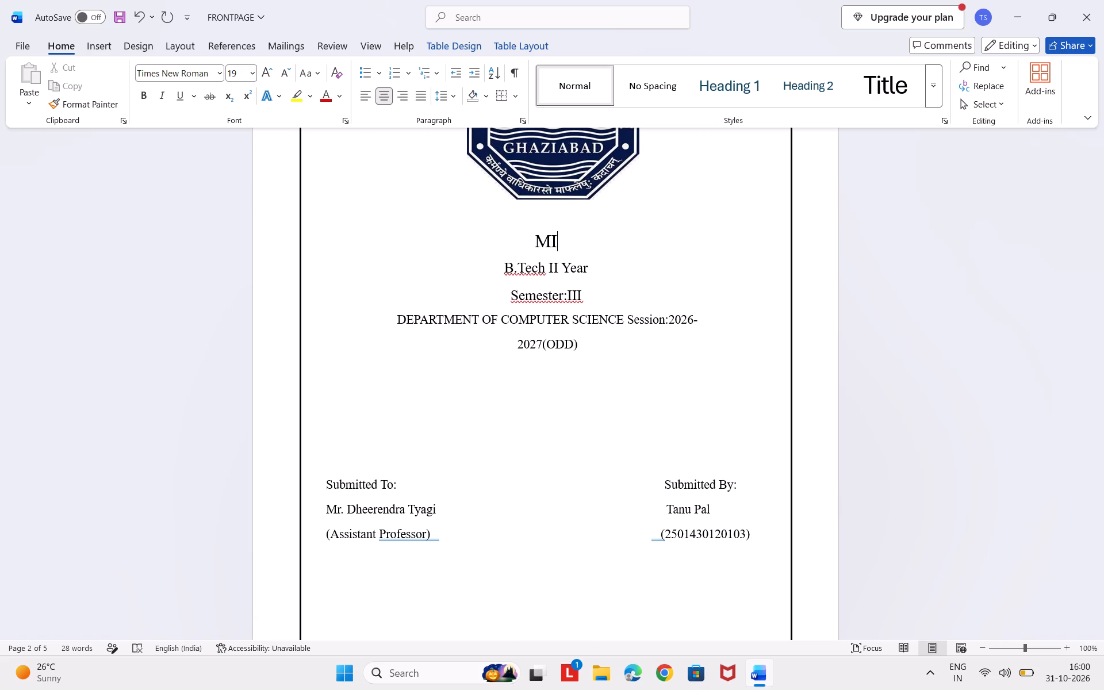
text(NI)
key(space)
key(BackSpace)
key(BackSpace)
key(BackSpace)
key(BackSpace)
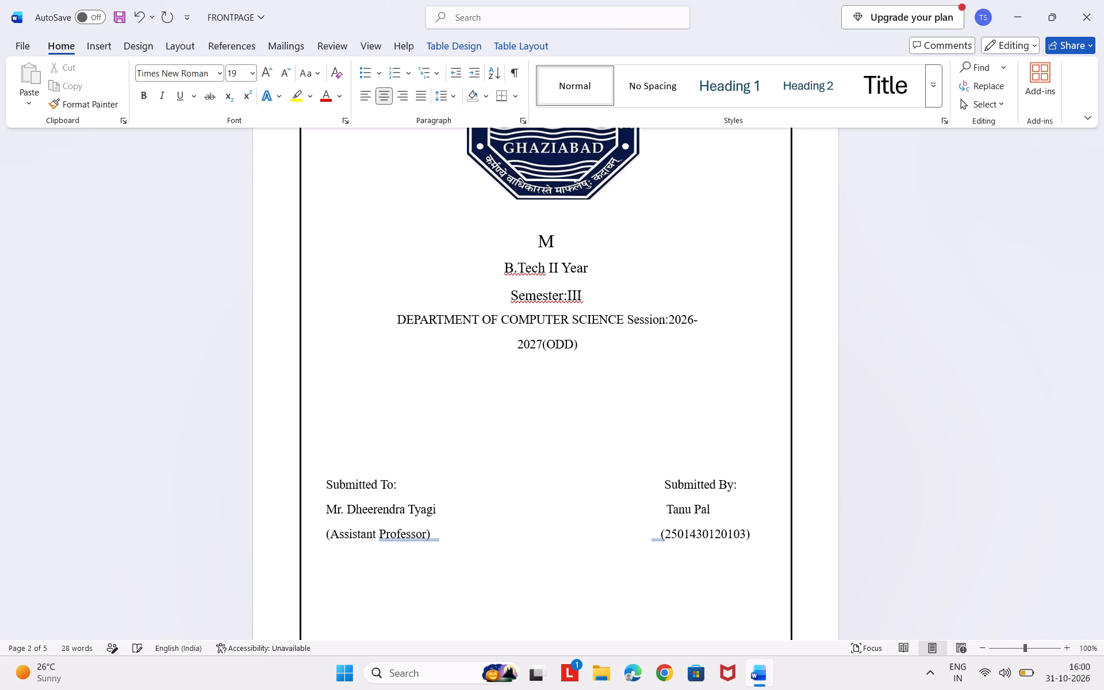
text(ini)
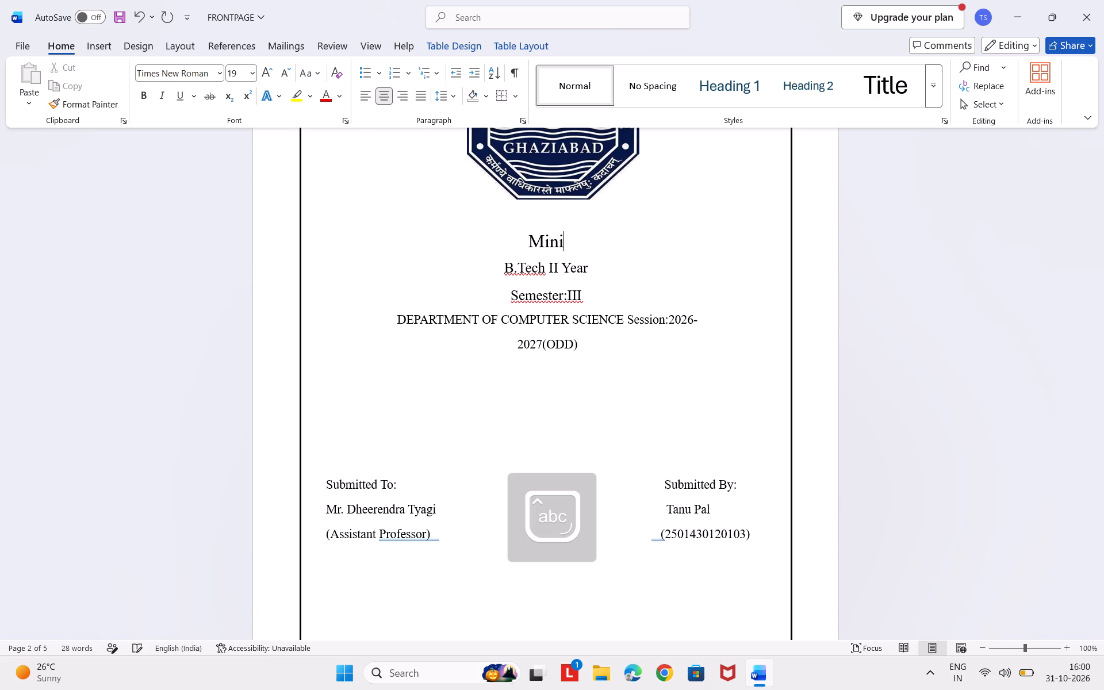
key(space)
key(p)
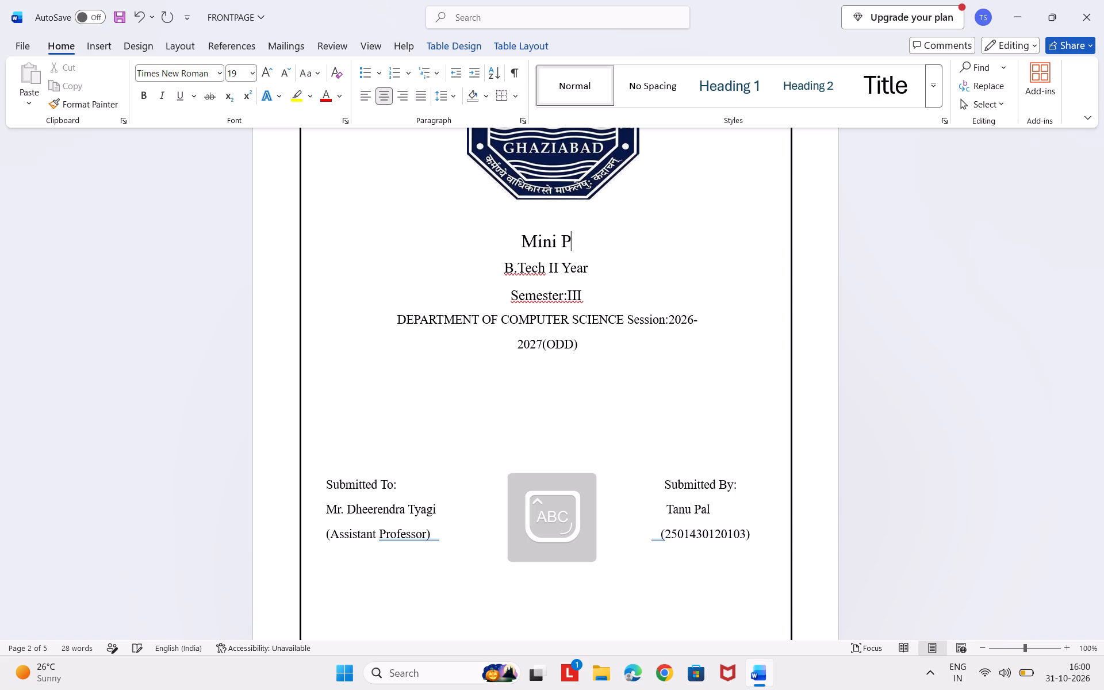
text(roject)
key(space)
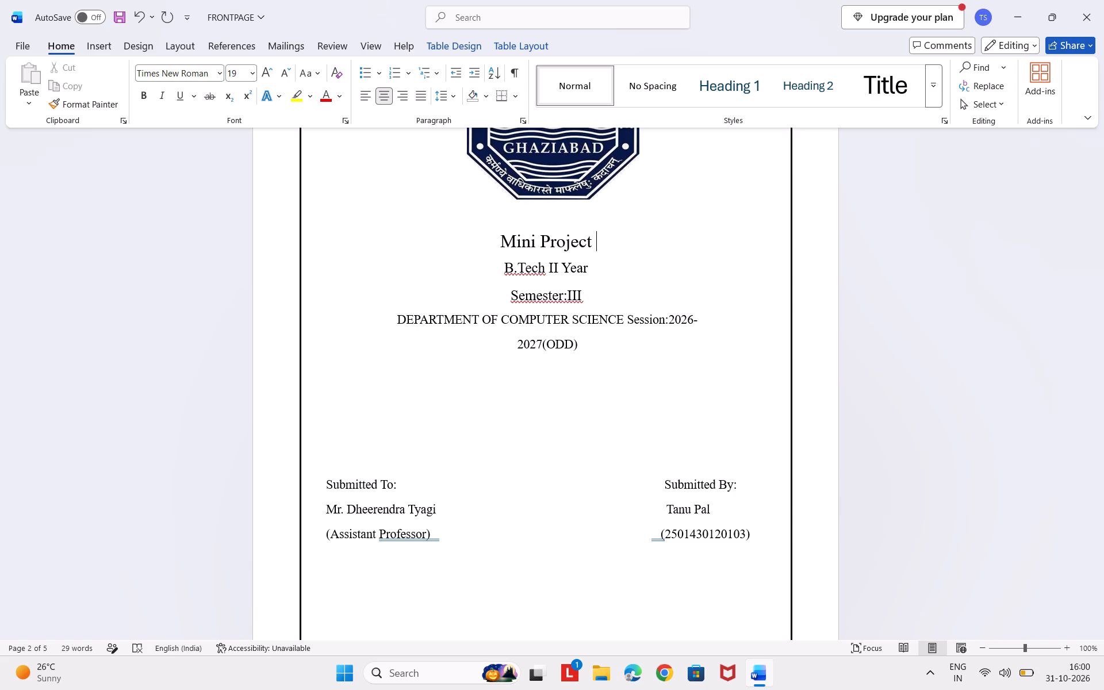
key(r)
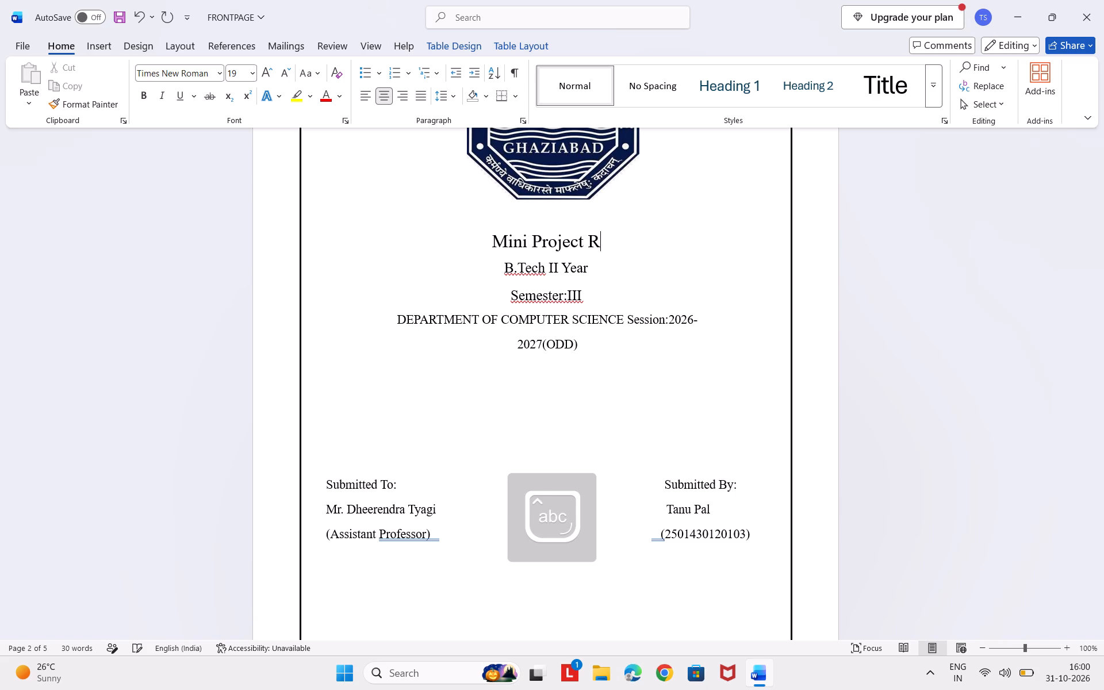
key(e)
text(port)
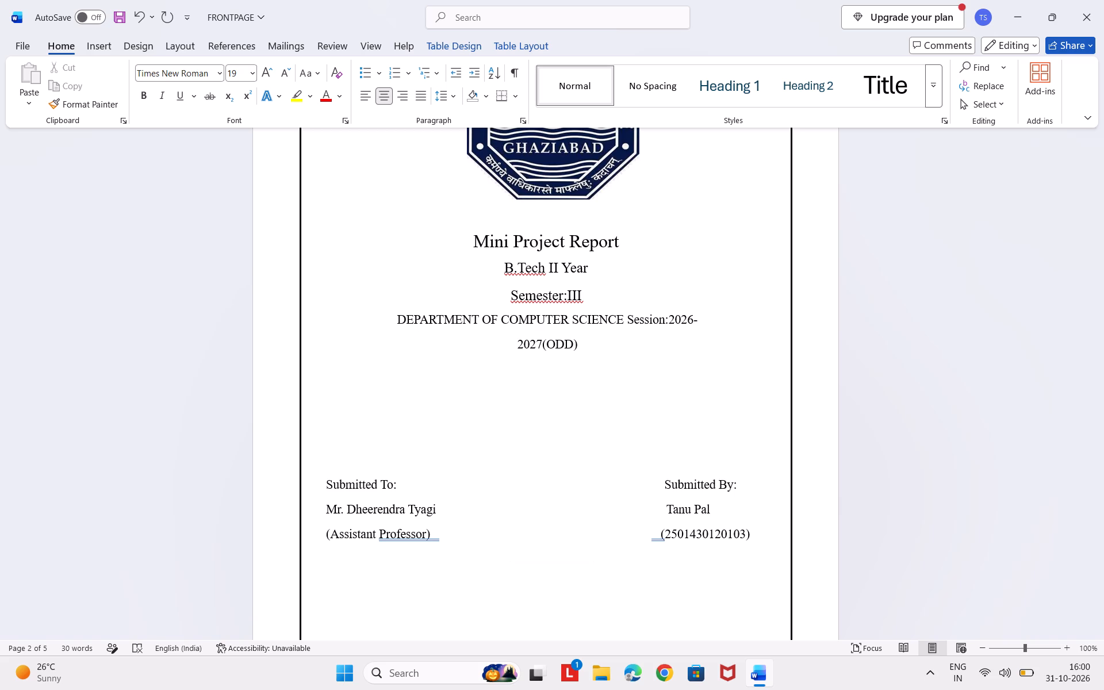
Make the "Mini Project Report" line on the cover page bold and set its font size to 22.
drag(725, 246, 410, 234)
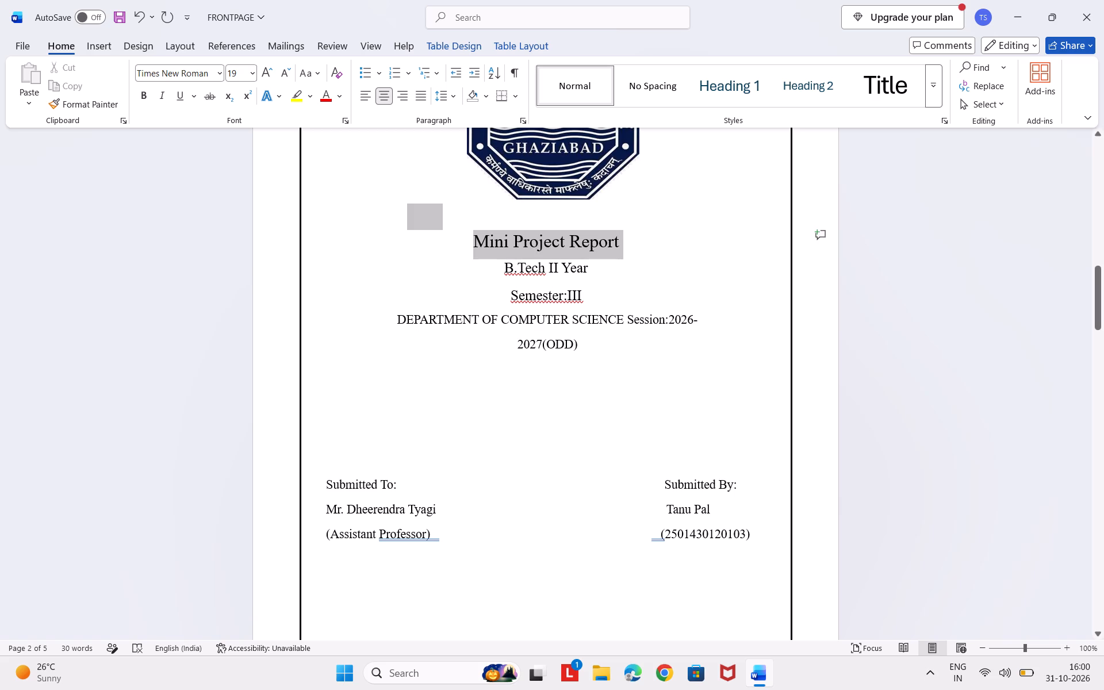
drag(410, 234, 423, 247)
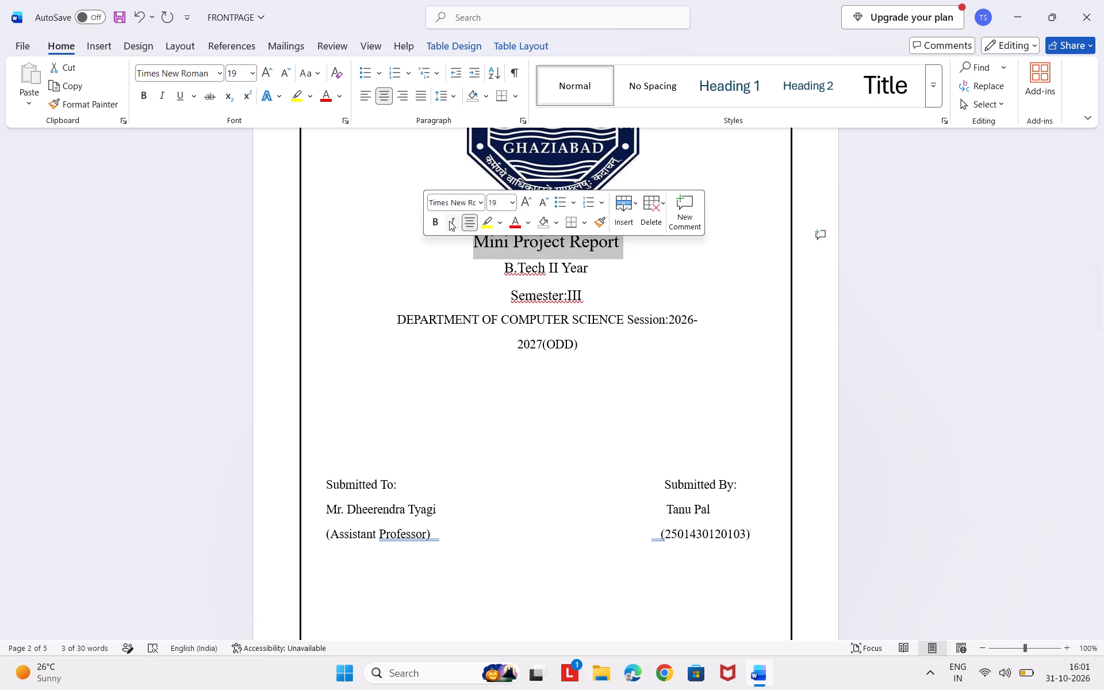
click(438, 221)
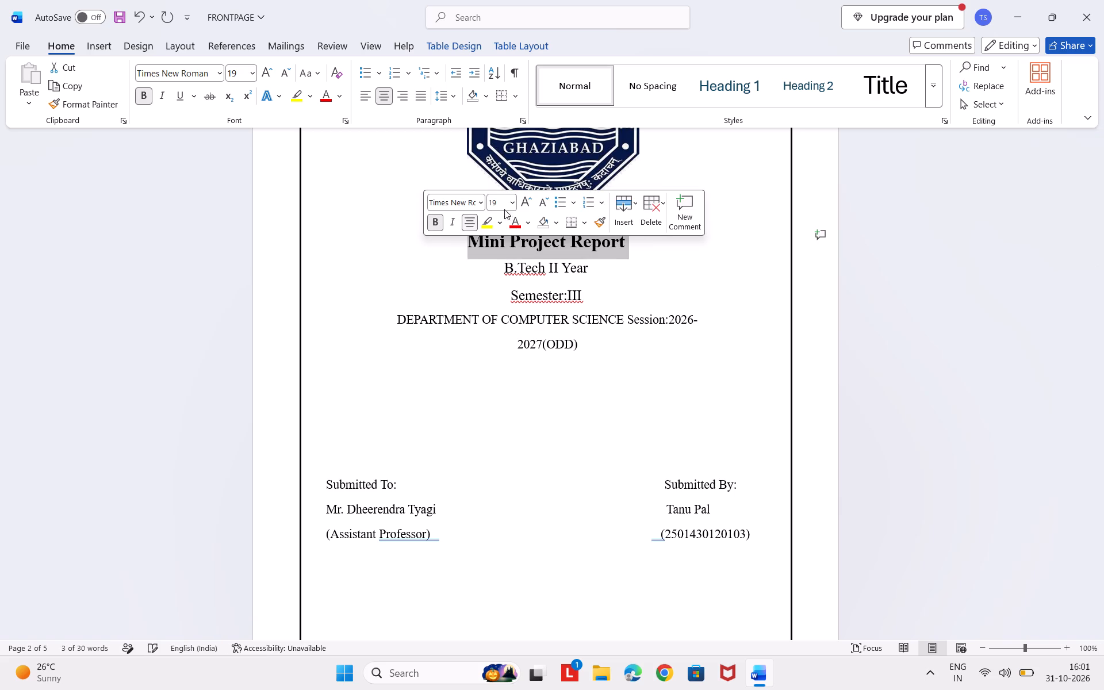
click(515, 197)
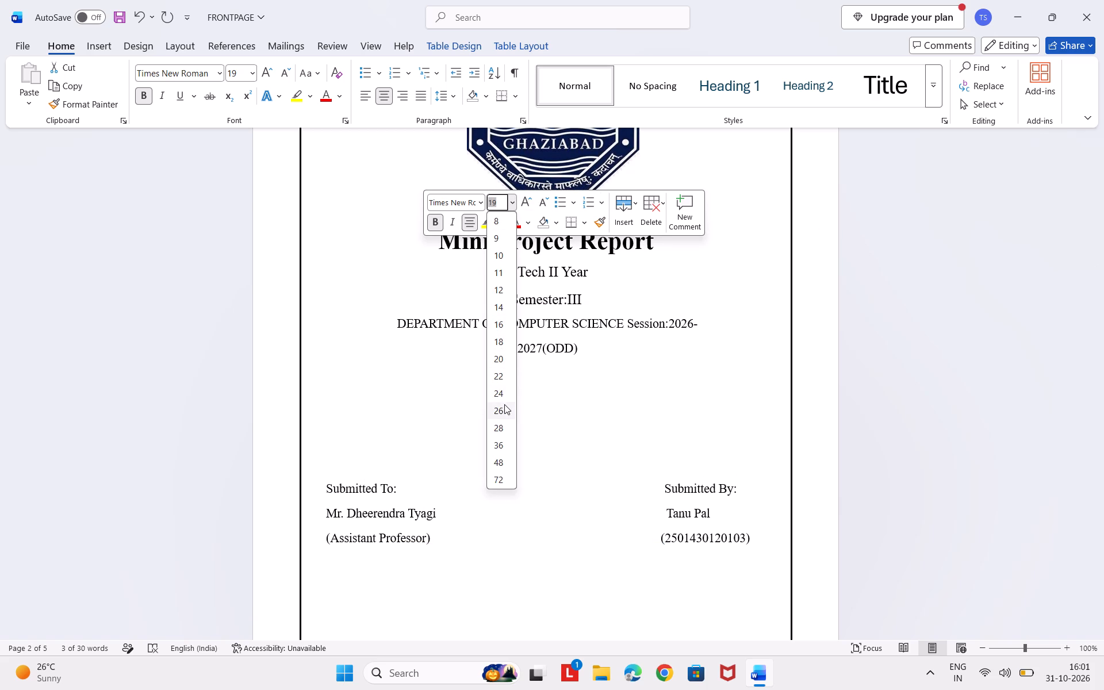
click(501, 383)
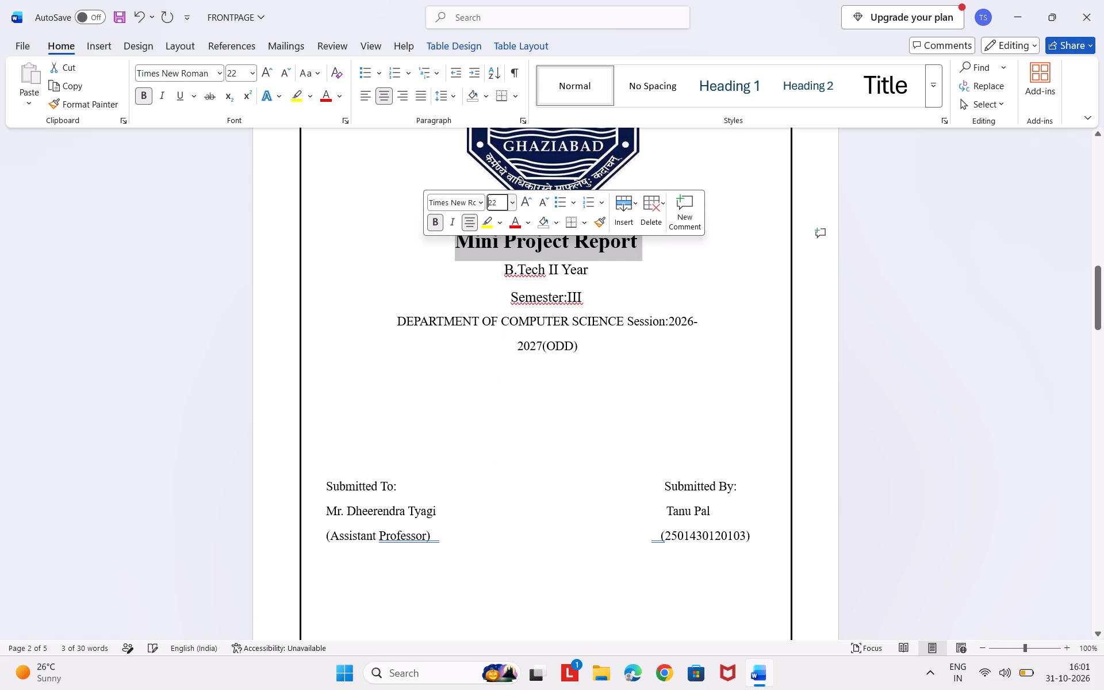
click(636, 396)
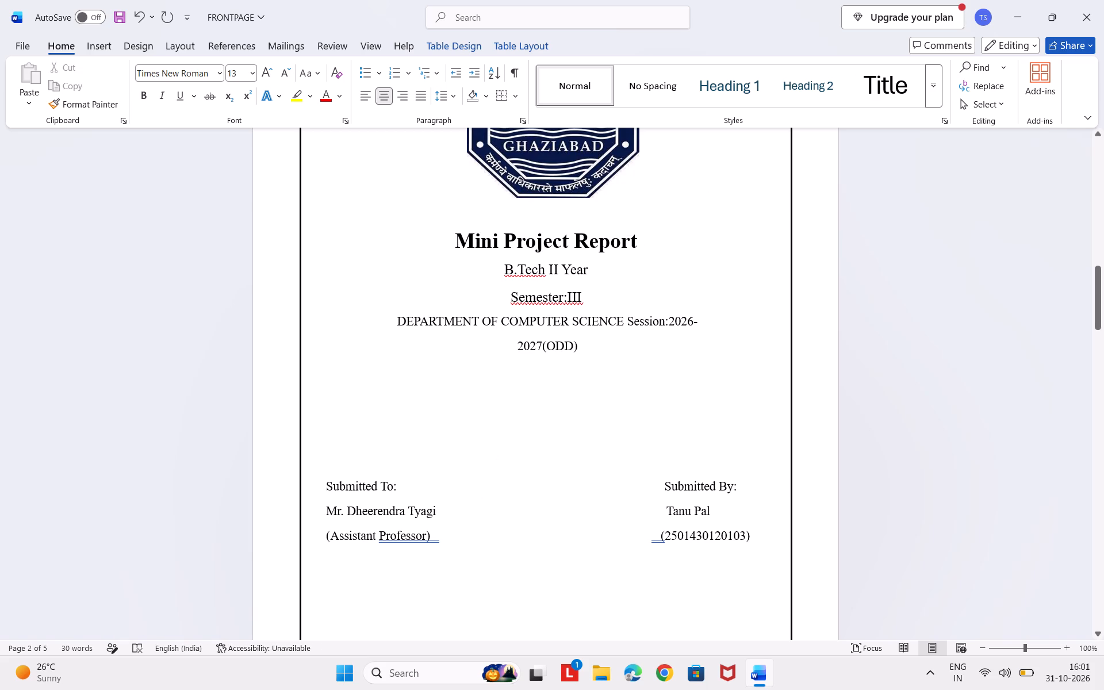
Delete the B.Tech year, semester, and department and session lines beneath the "Mini Project Report" heading.
drag(500, 275, 546, 305)
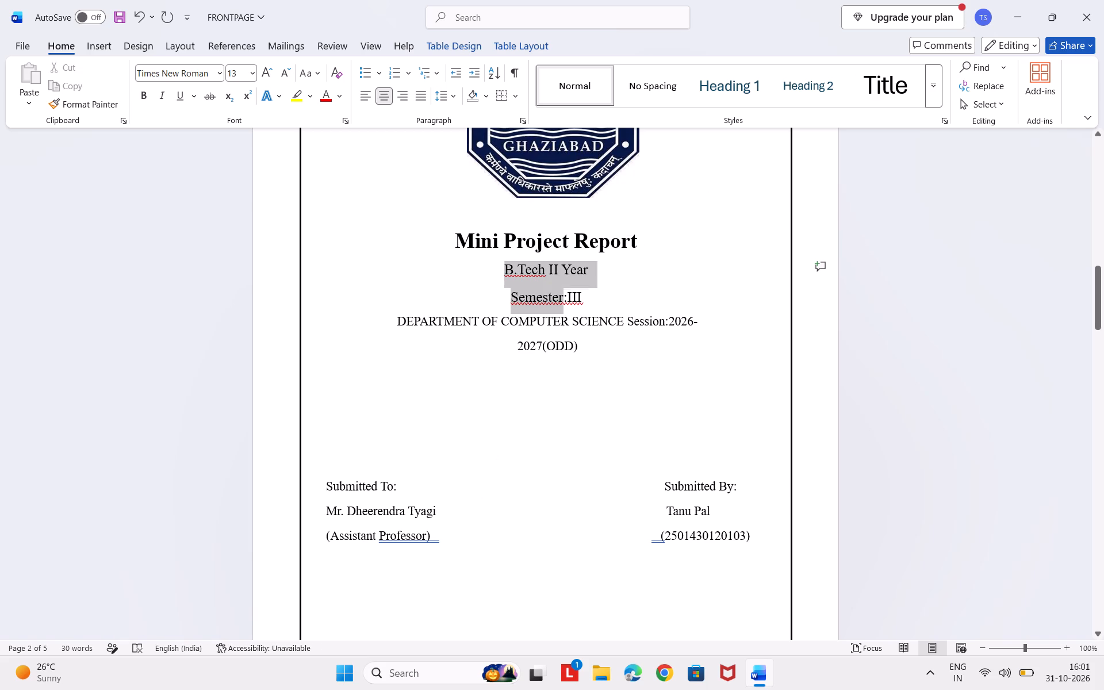
drag(546, 305, 638, 353)
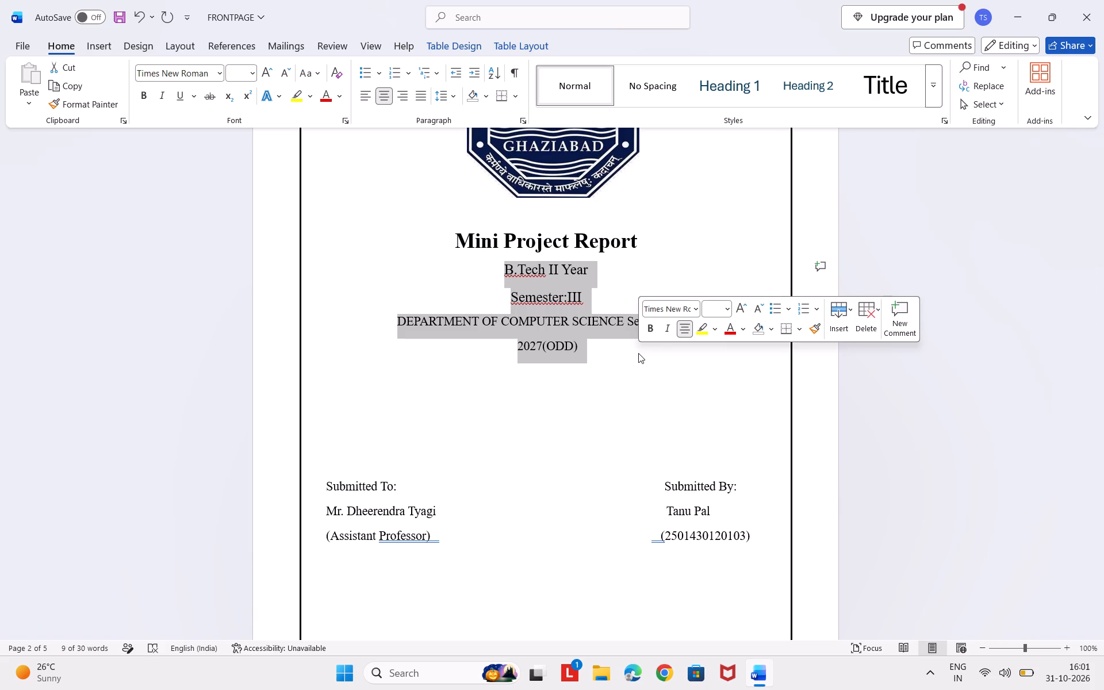
key(BackSpace)
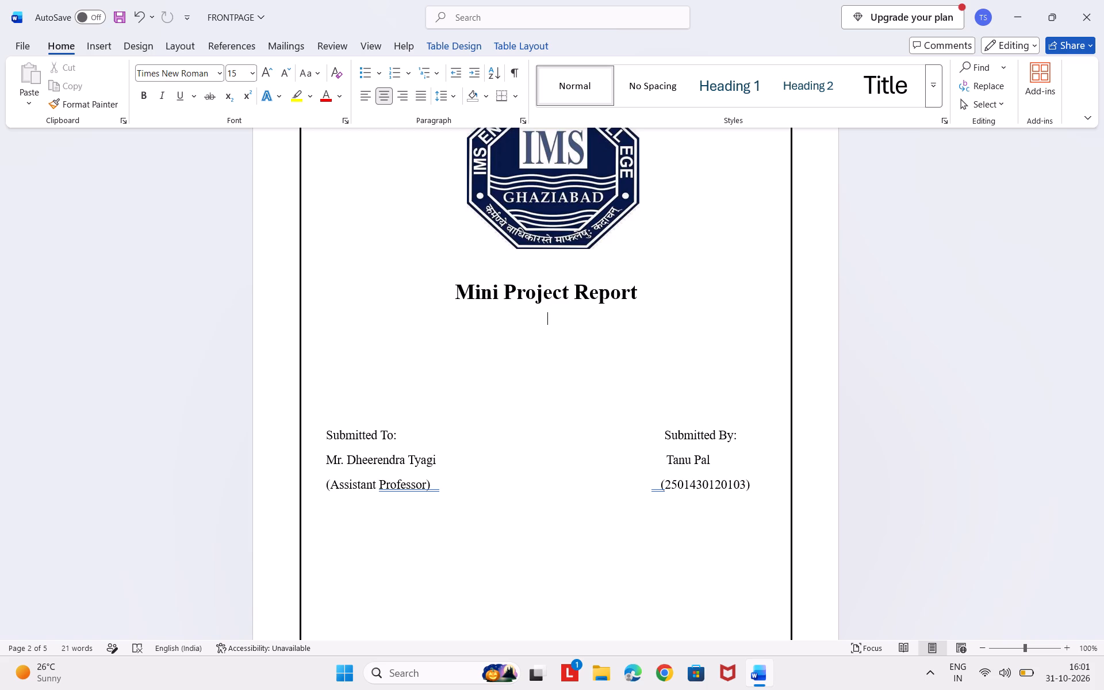
Enter the line "Subject Name : Mini Project" beneath the "Mini Project Report" heading on the cover page.
key(s)
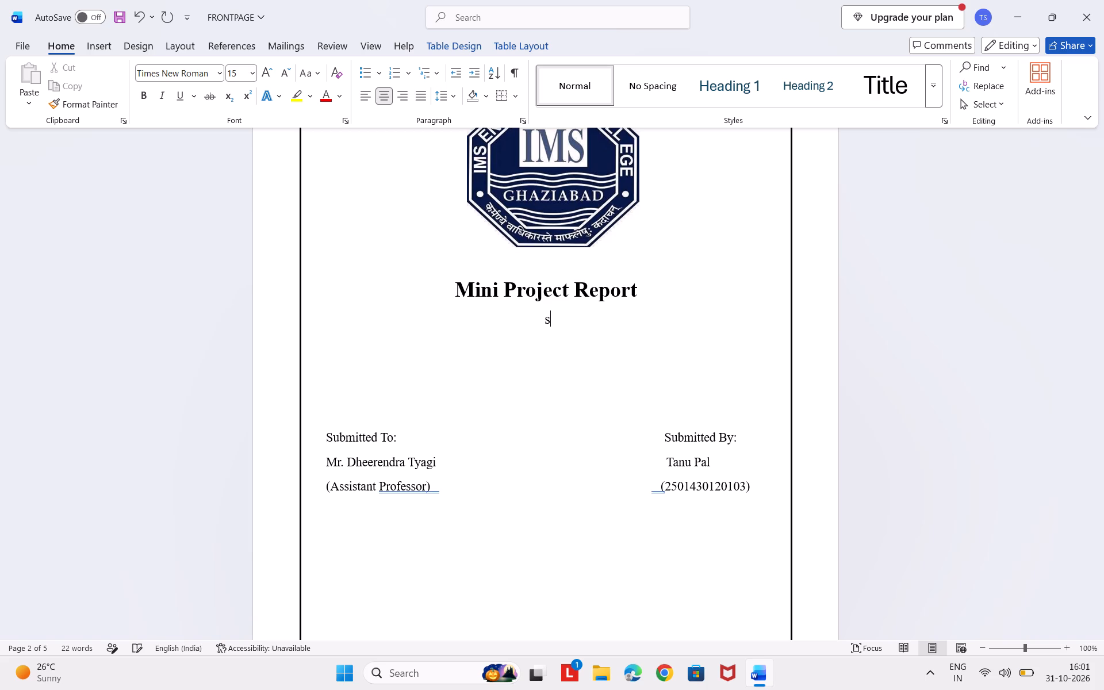
key(BackSpace)
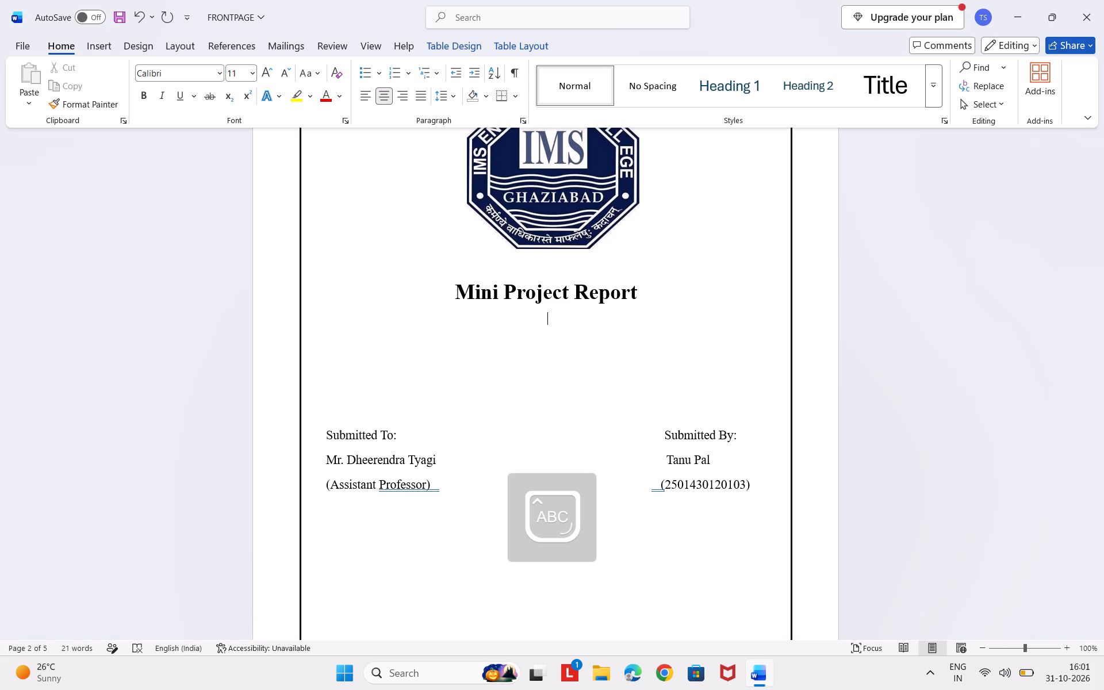
text(SU)
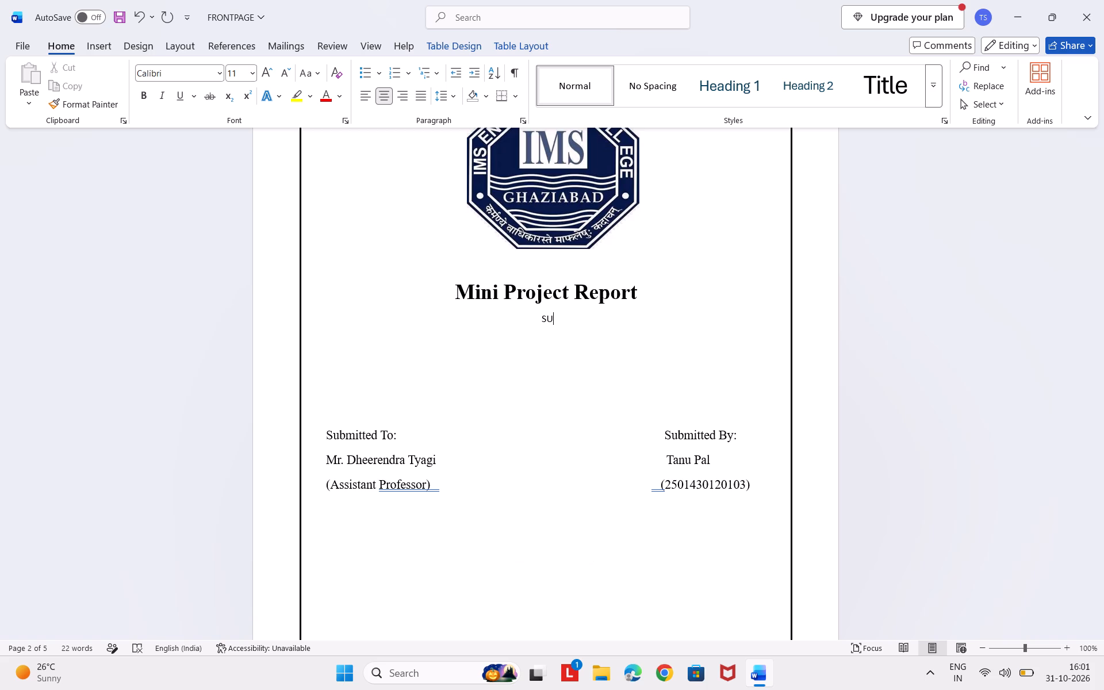
key(BackSpace)
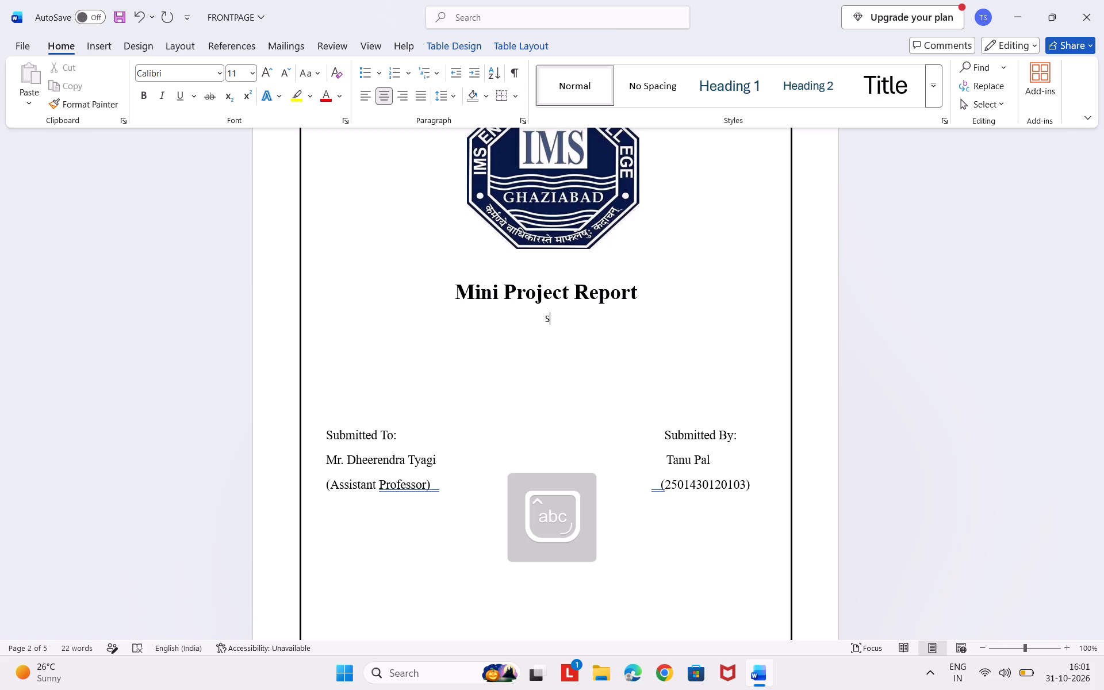
text(ubject)
key(space)
key(n)
key(a)
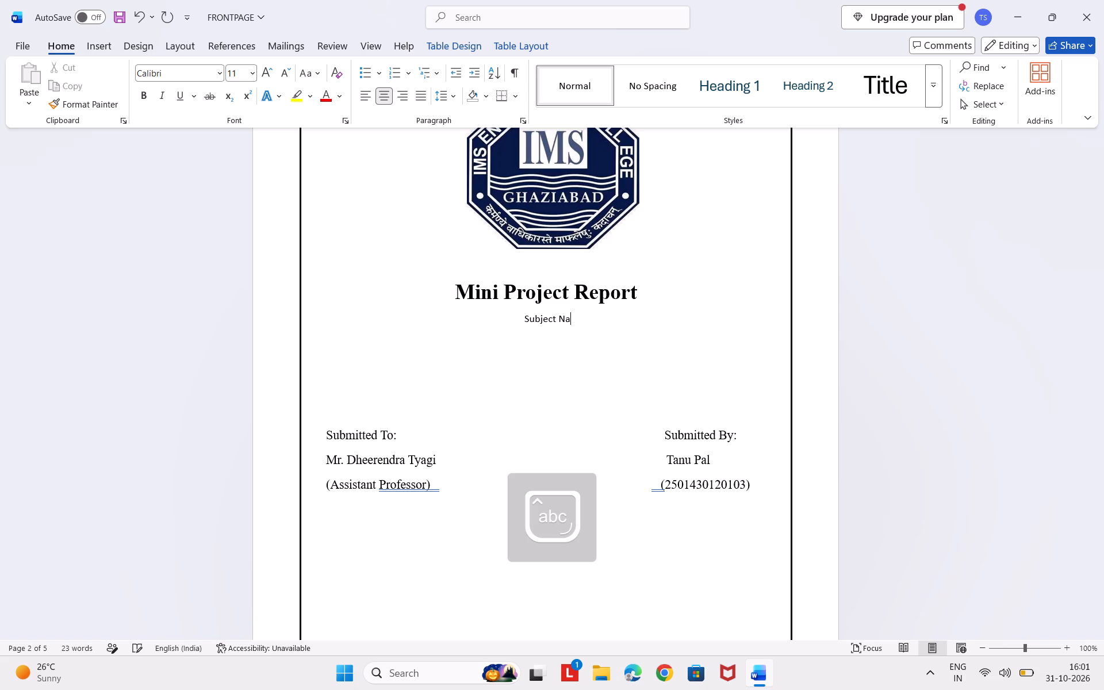
text(me)
key(shift+colon)
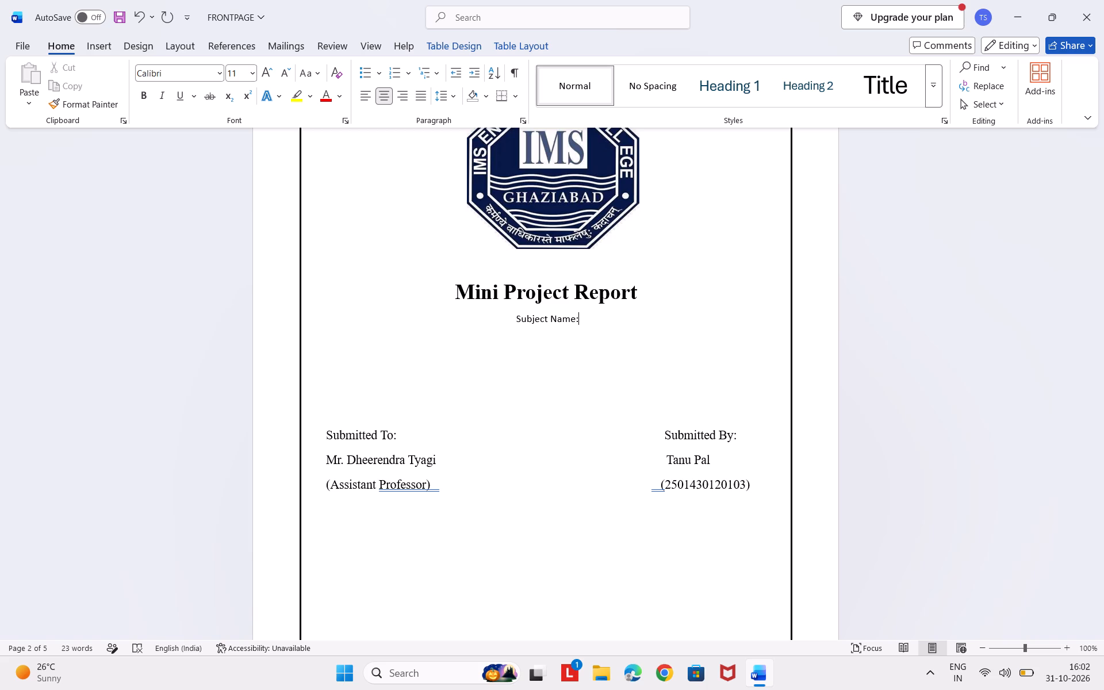
key(BackSpace)
key(space)
text(:)
key(space)
key(m)
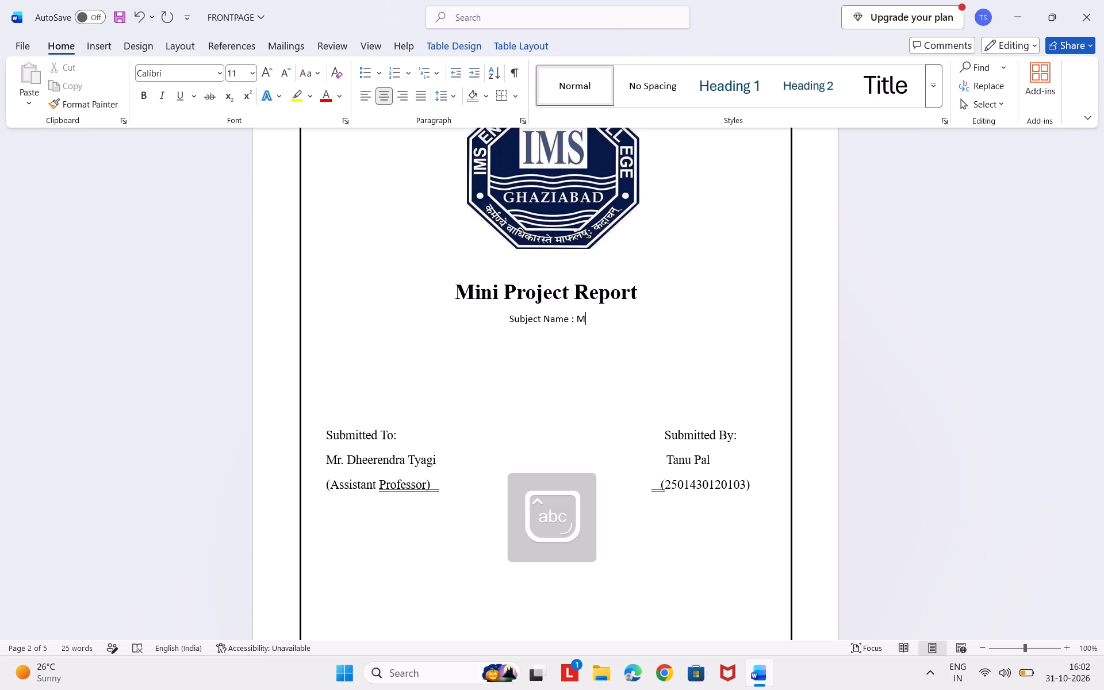
text(ini)
key(space)
key(p)
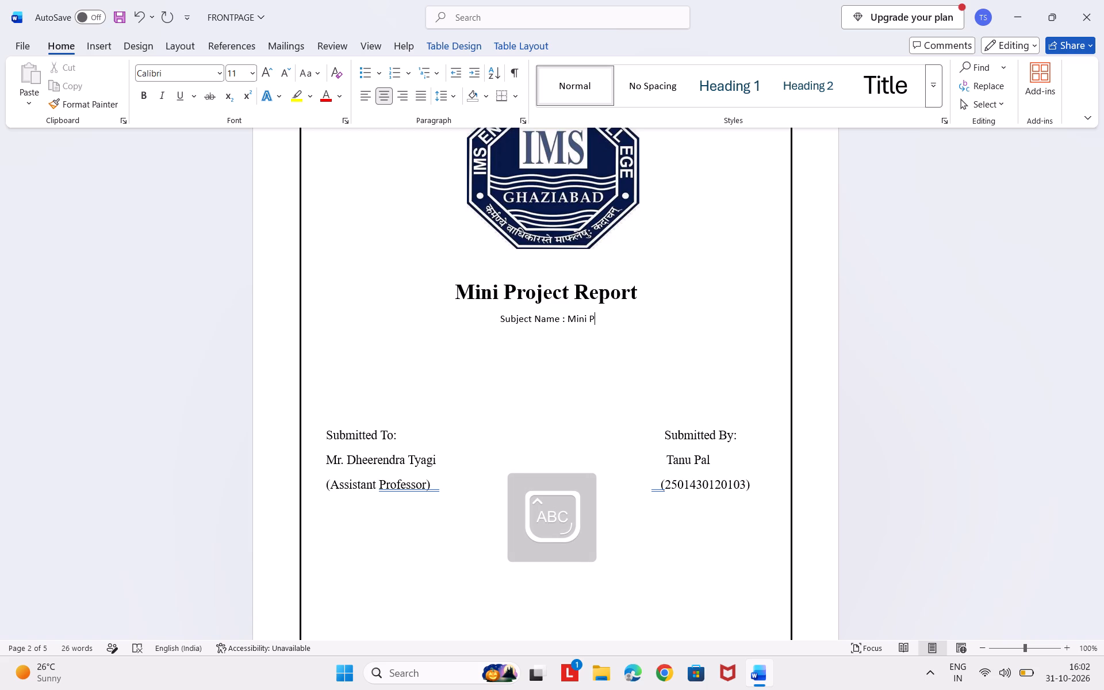
text(ro)
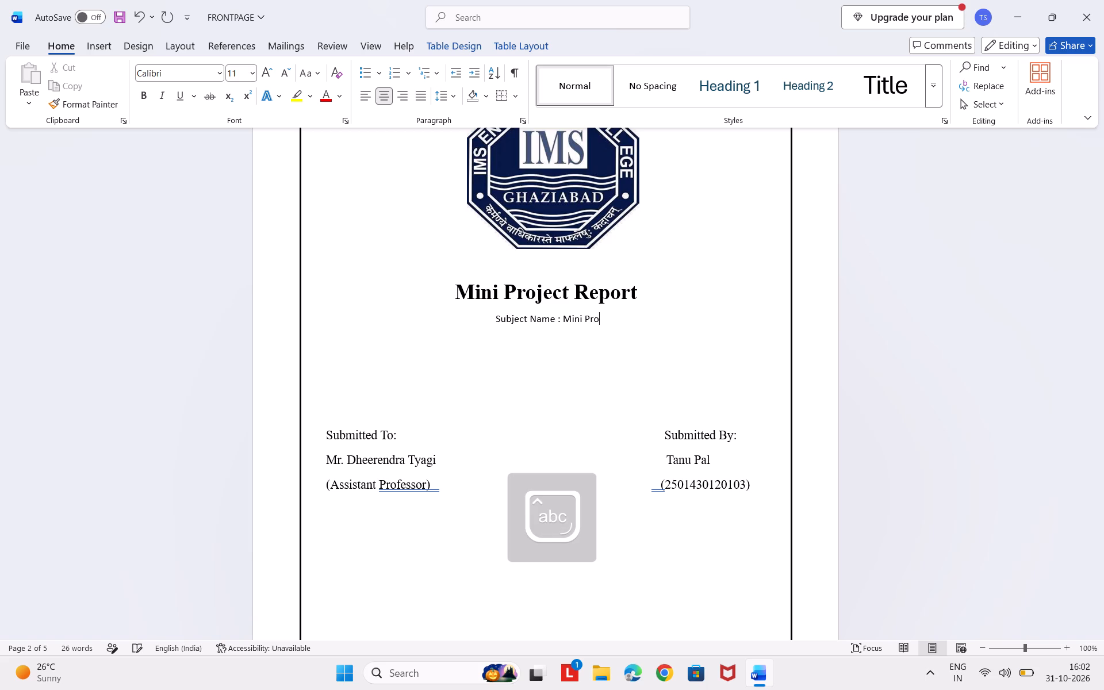
text(ject)
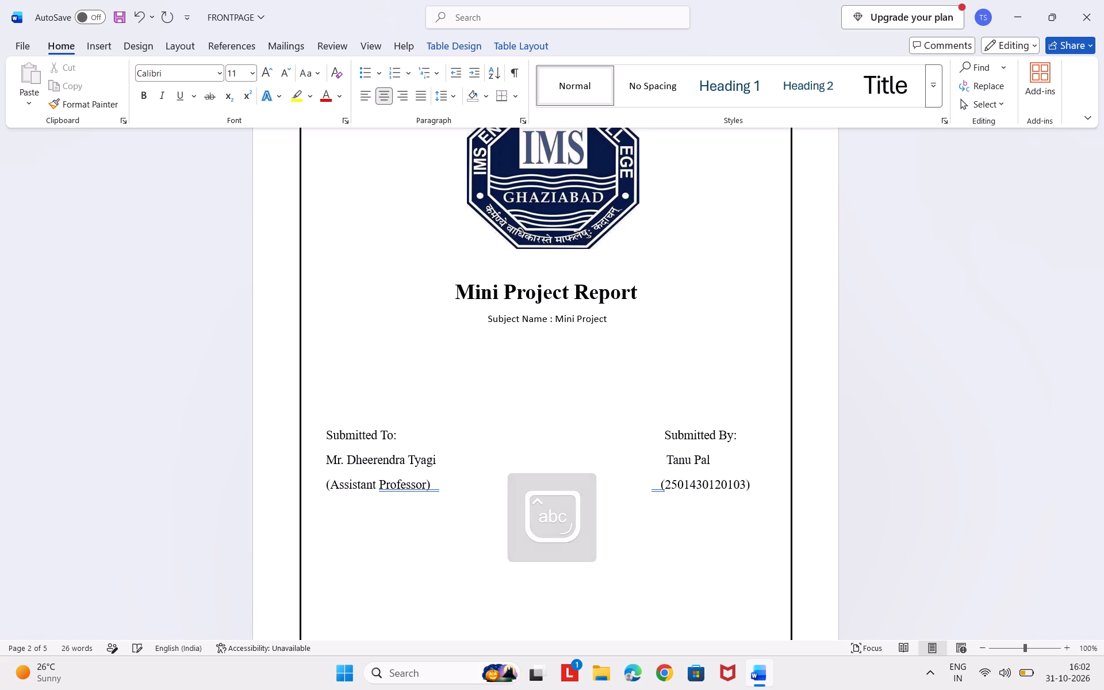
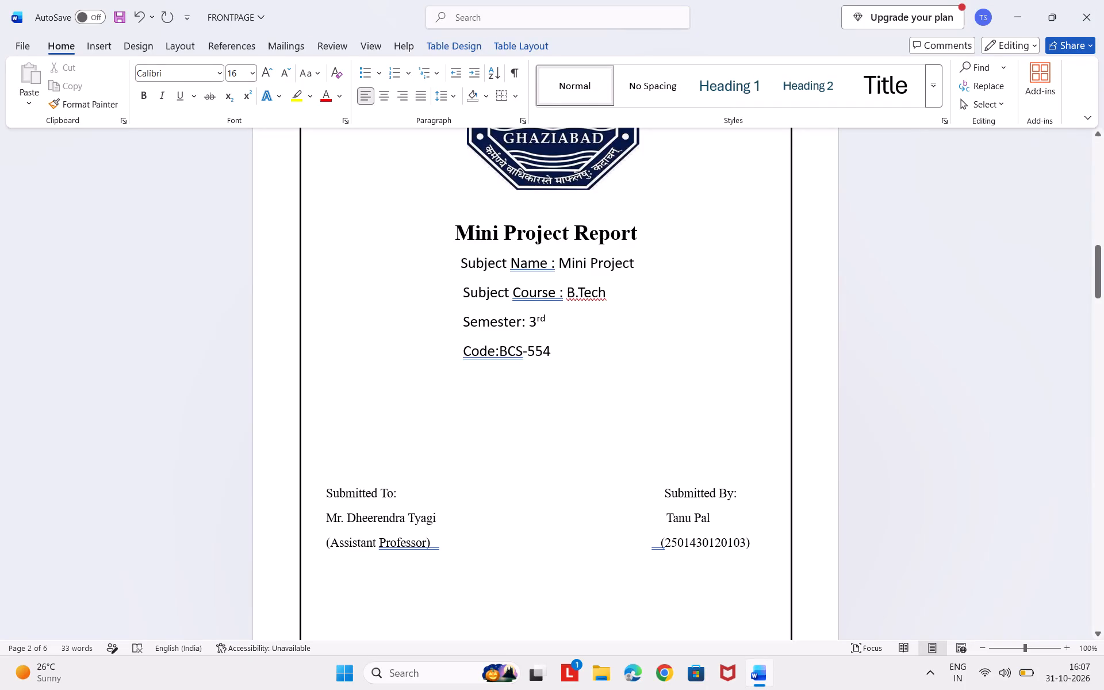
Minimize the FRONTPAGE document window to reach the desktop and show the hidden system tray items.
click(1007, 21)
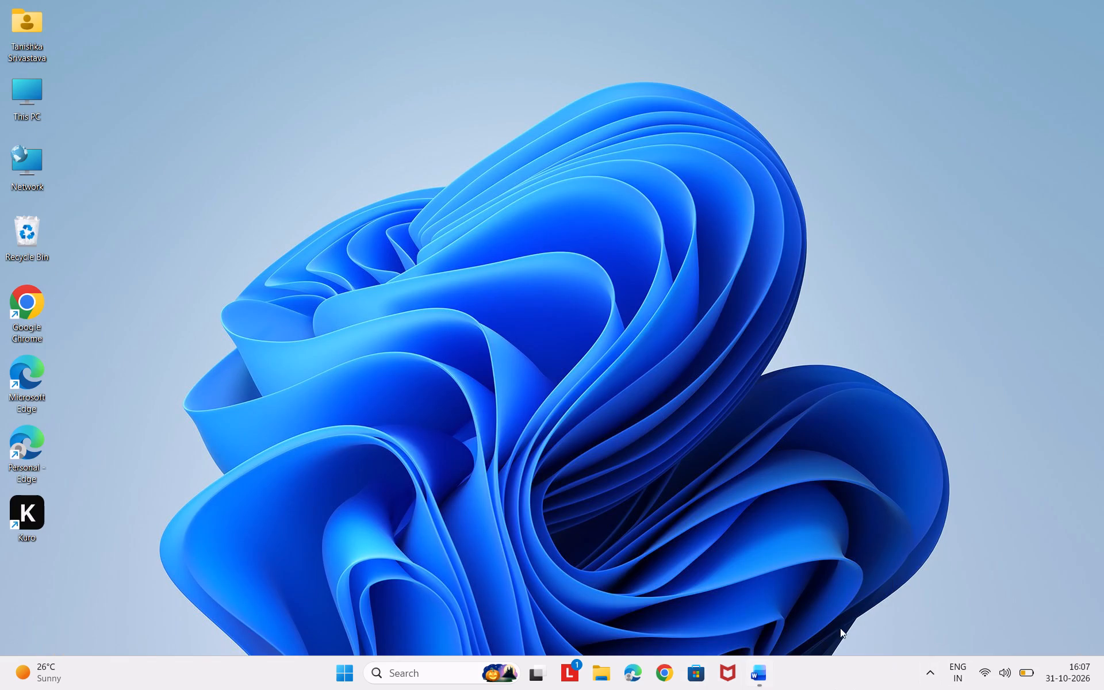
double_click(941, 678)
click(941, 678)
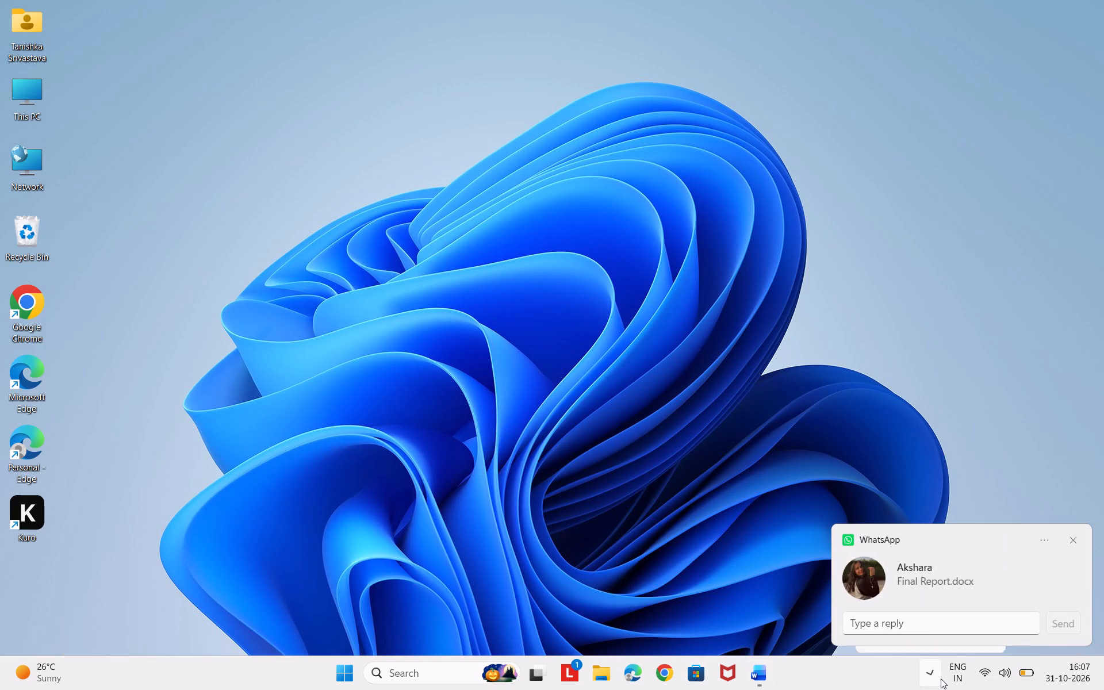
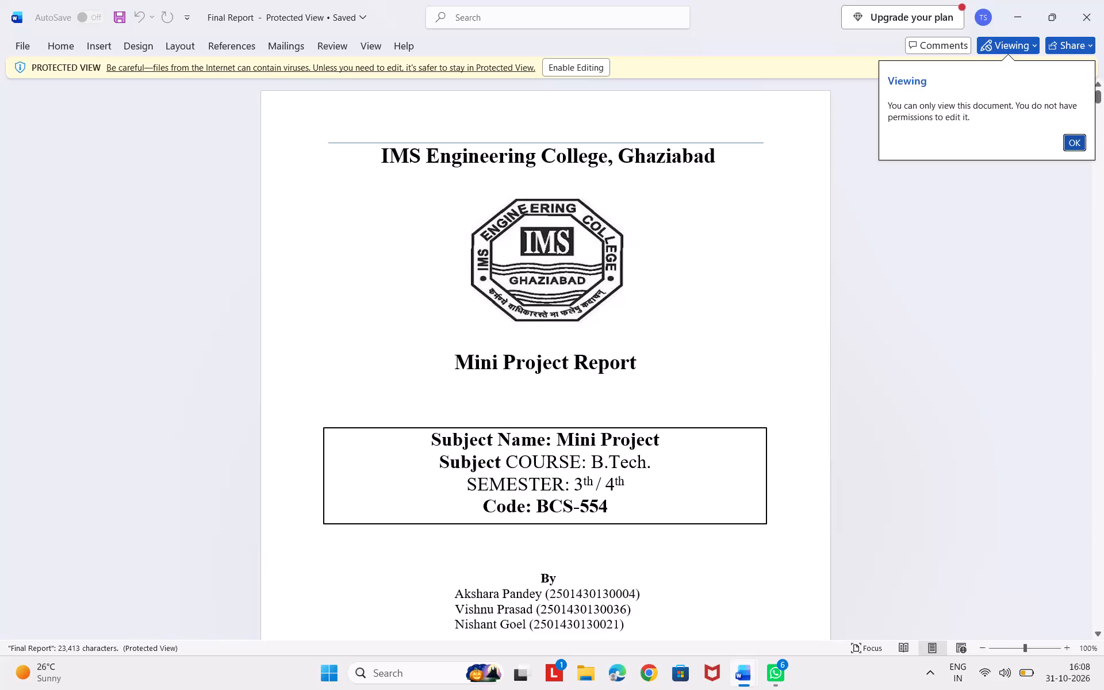
Enable editing of the Final Report document, which is open in Protected View.
scroll(657, 566, down, 4)
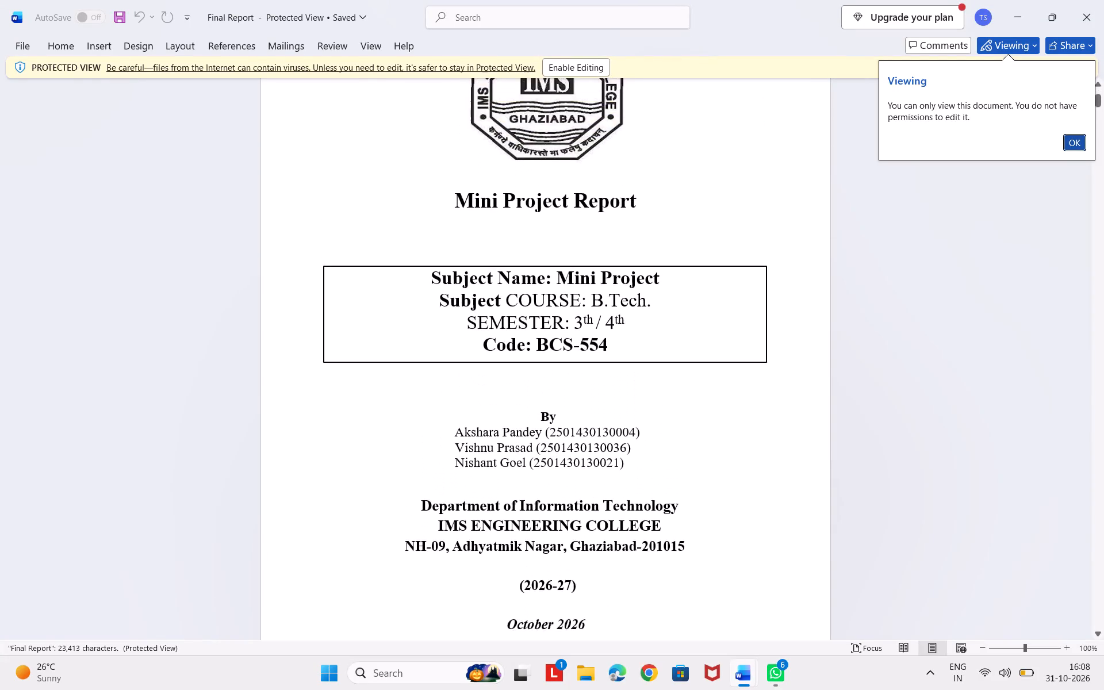
scroll(657, 566, down, 3)
scroll(657, 566, up, 6)
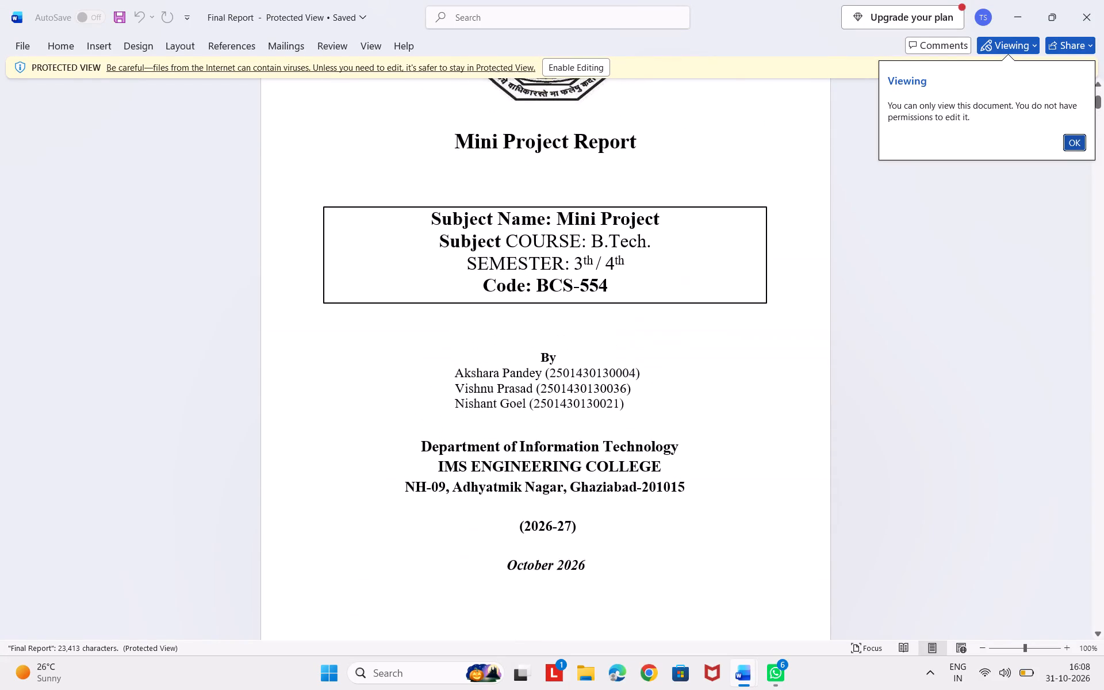
scroll(657, 566, up, 1)
click(586, 65)
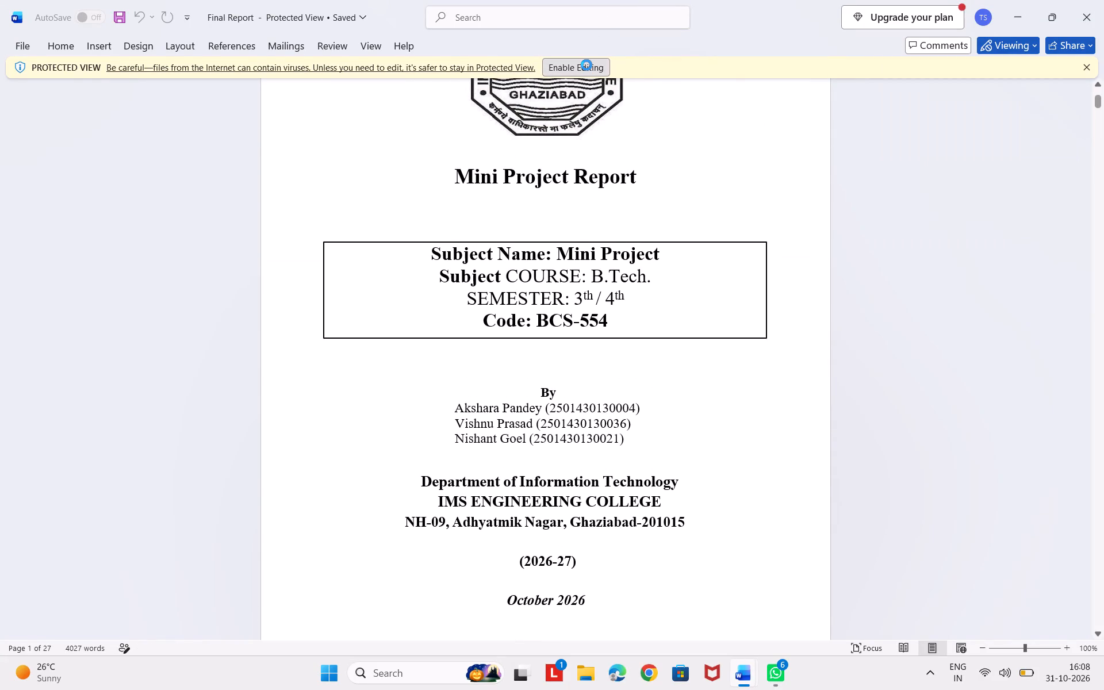
Examine the Final Report cover page, from the college heading and subject box to the author, department and date lines.
scroll(586, 65, up, 10)
scroll(566, 276, down, 2)
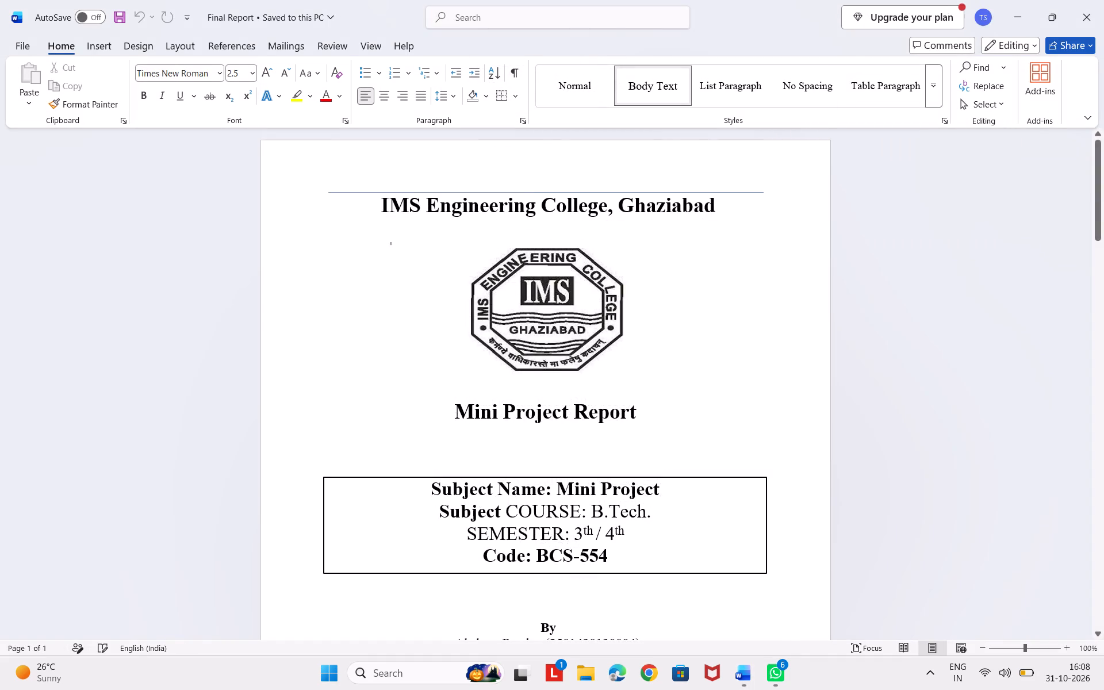
scroll(566, 276, down, 2)
scroll(566, 276, up, 1)
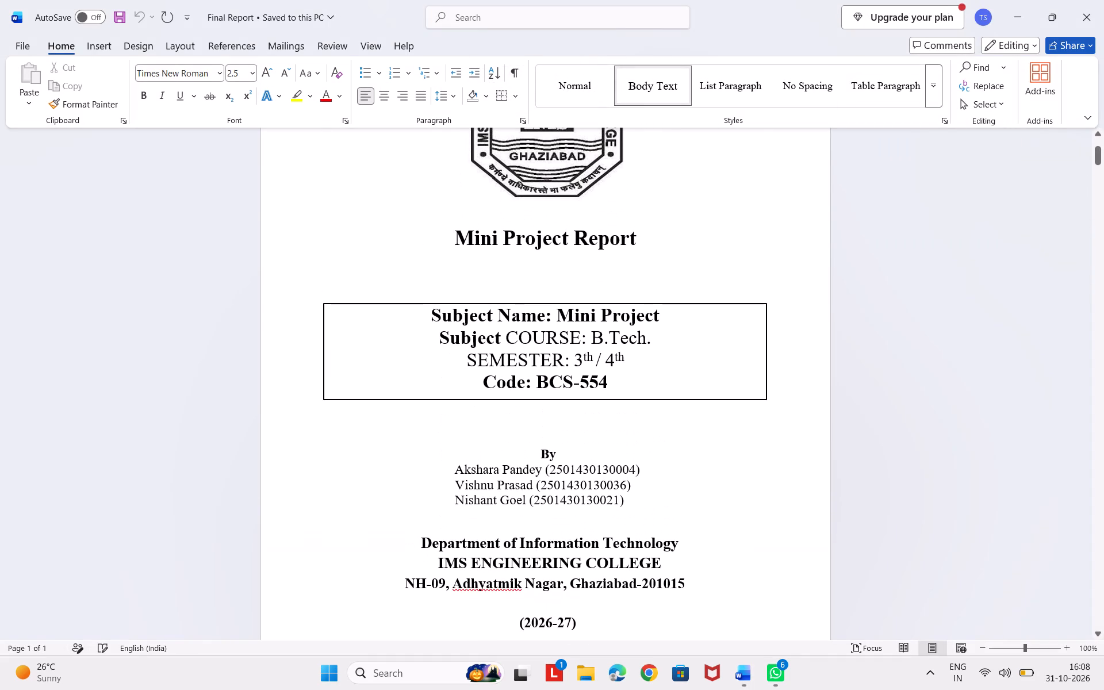
scroll(545, 466, down, 1)
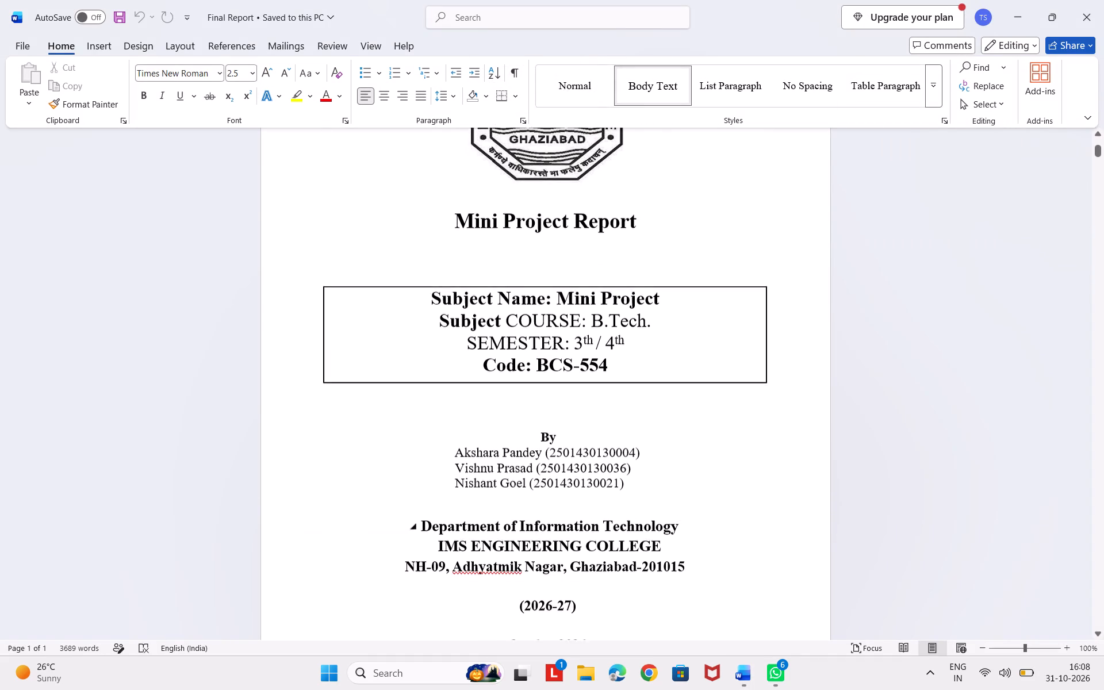
scroll(545, 466, down, 1)
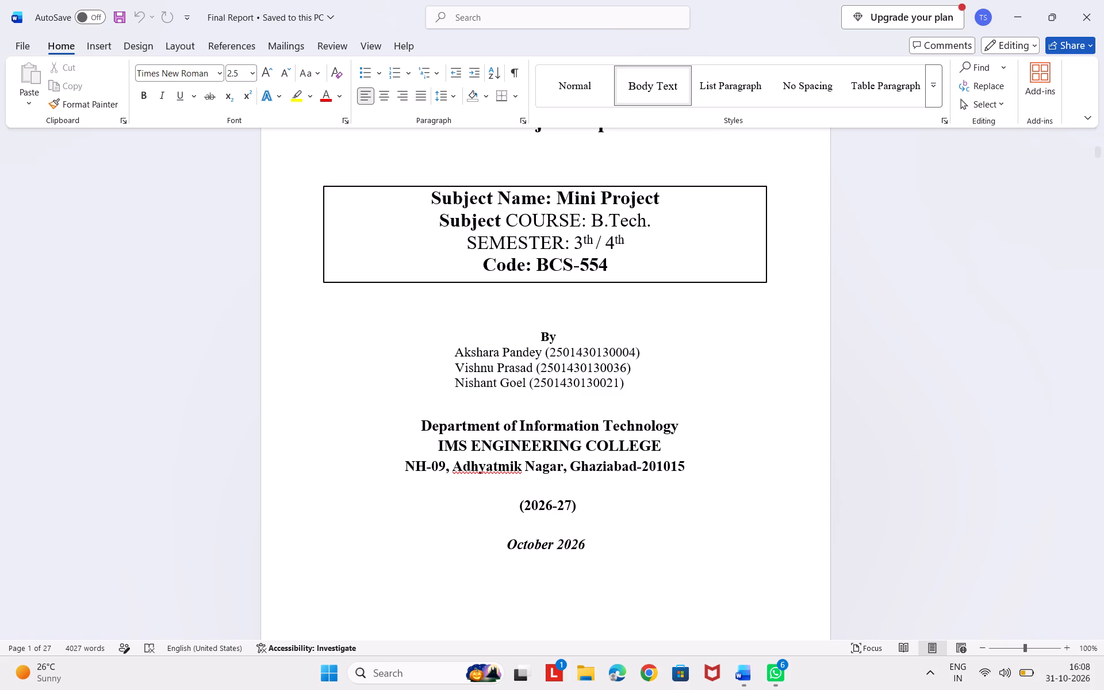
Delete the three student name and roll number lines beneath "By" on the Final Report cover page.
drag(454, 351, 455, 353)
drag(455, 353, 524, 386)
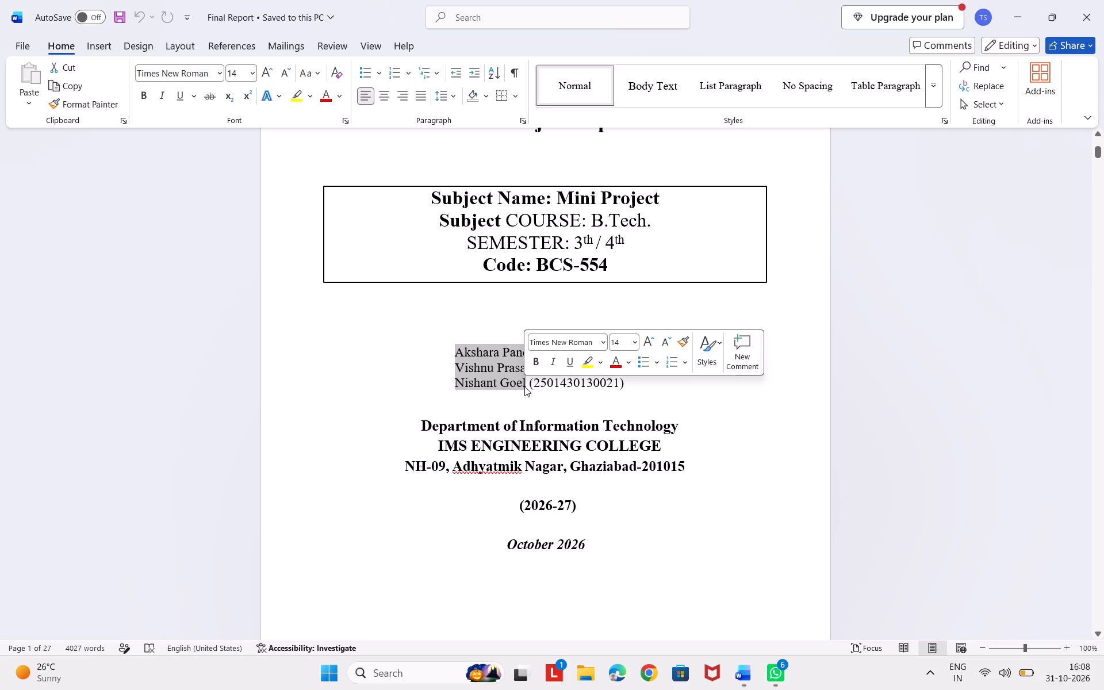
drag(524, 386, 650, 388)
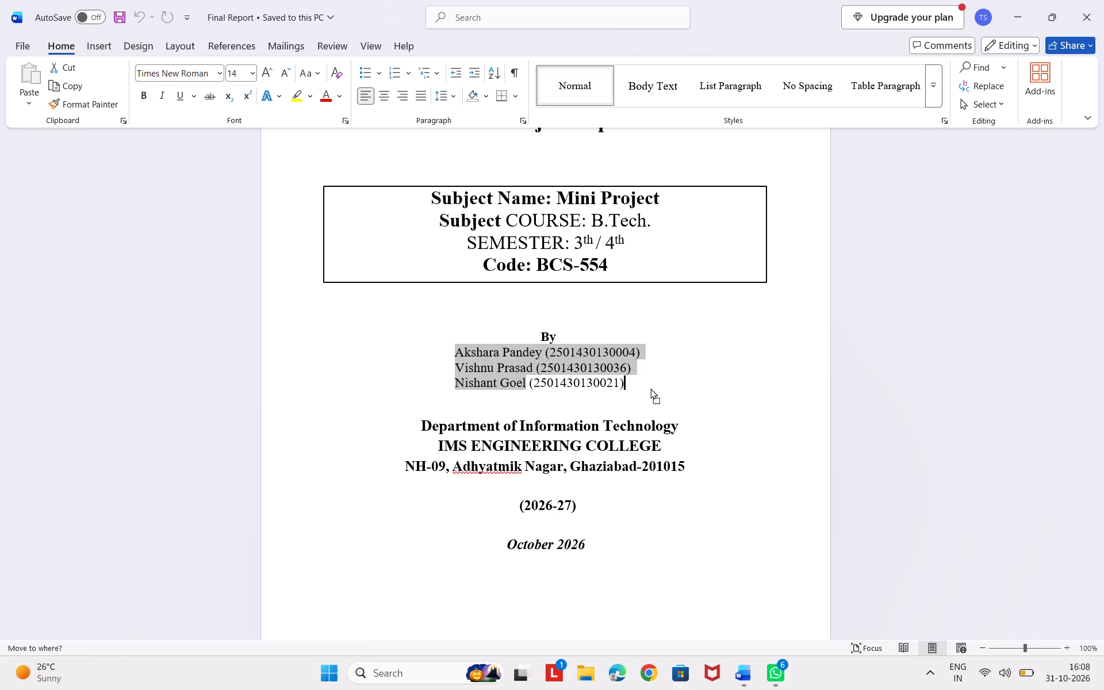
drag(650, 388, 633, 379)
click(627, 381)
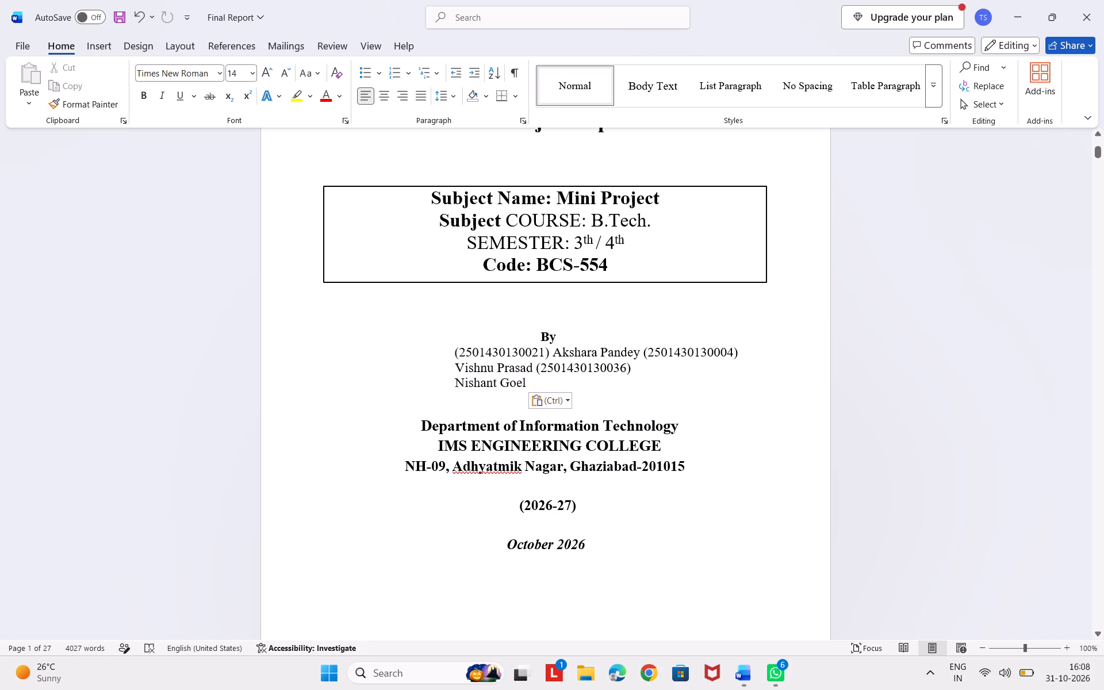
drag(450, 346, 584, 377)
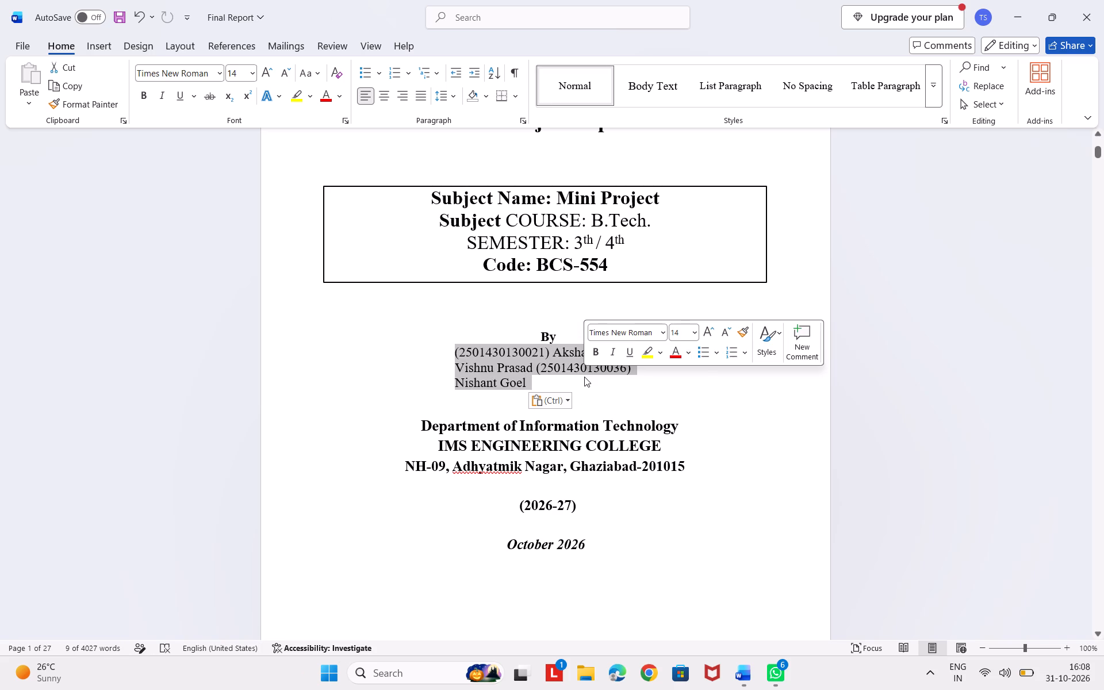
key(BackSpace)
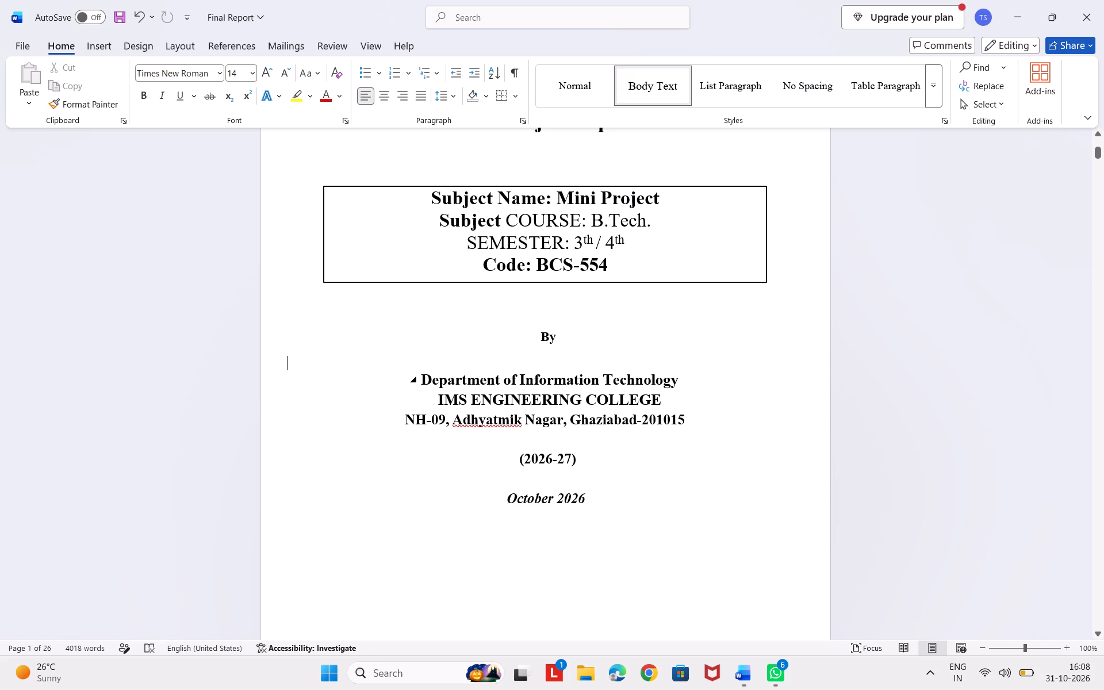
Close the Final Report document without saving its changes, returning to the FRONTPAGE document.
click(1103, 0)
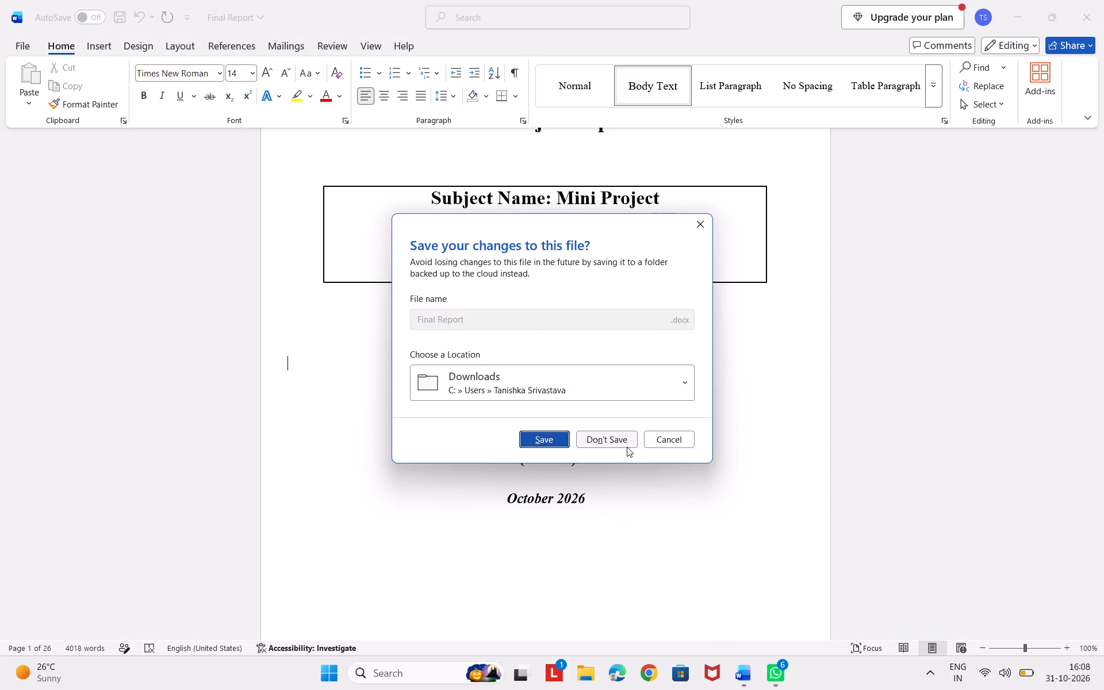
click(627, 447)
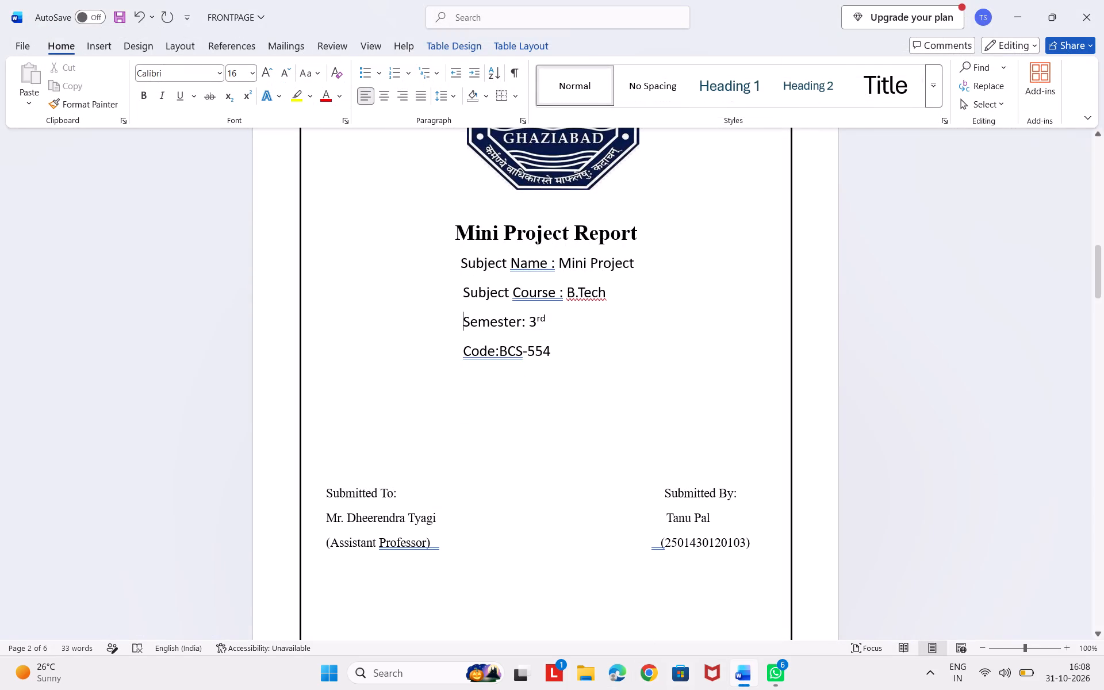
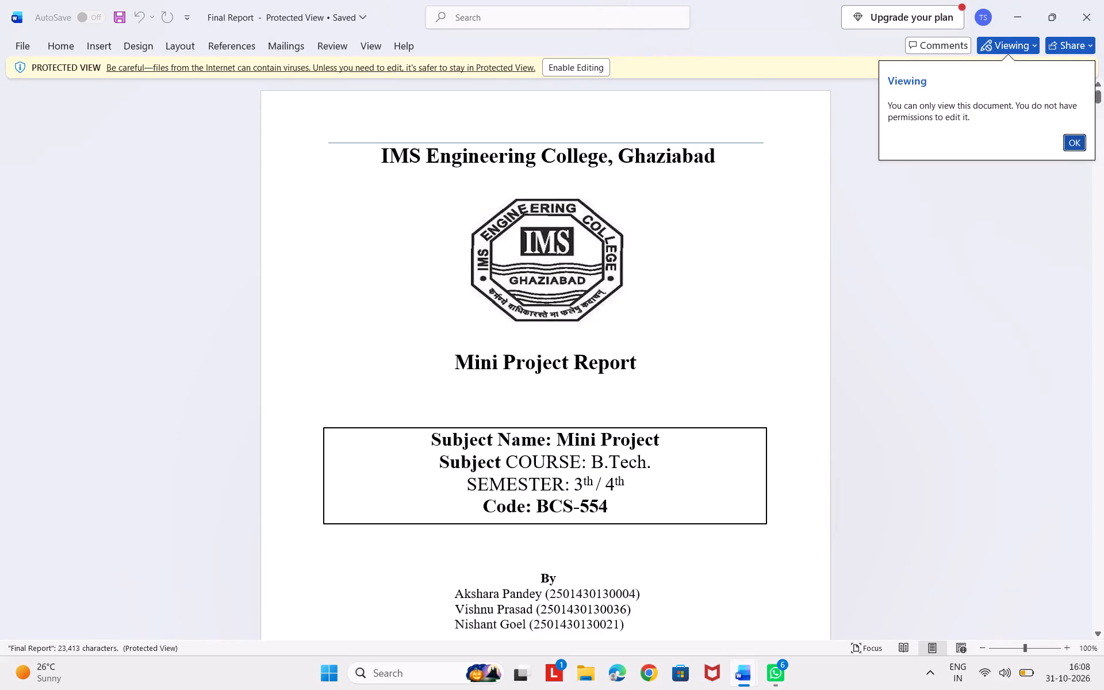
Enable editing of the protected Final Report document.
click(586, 70)
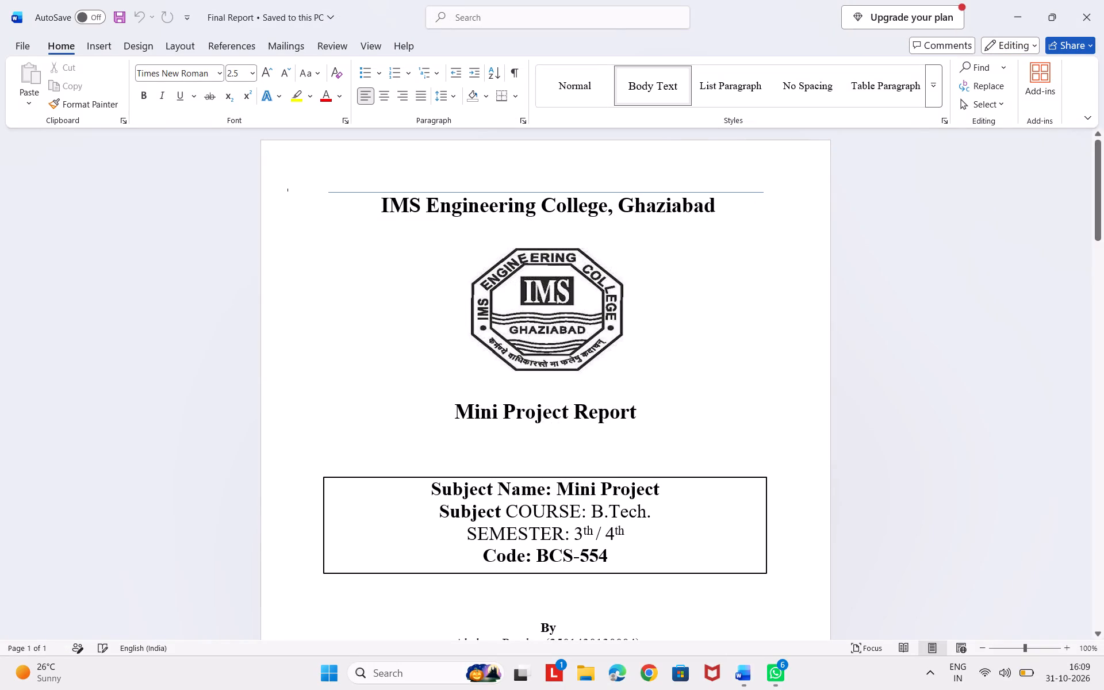
Replace the first student's name beneath "By" on the cover page with the new student's name, keeping the bracketed roll number.
scroll(616, 568, down, 3)
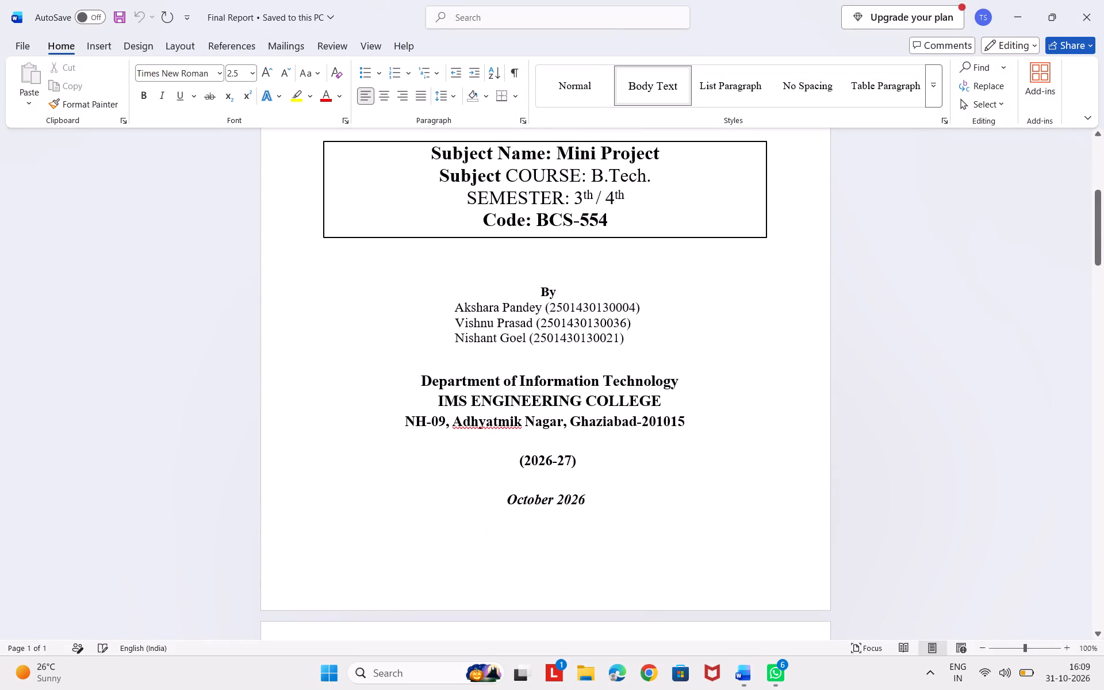
click(541, 309)
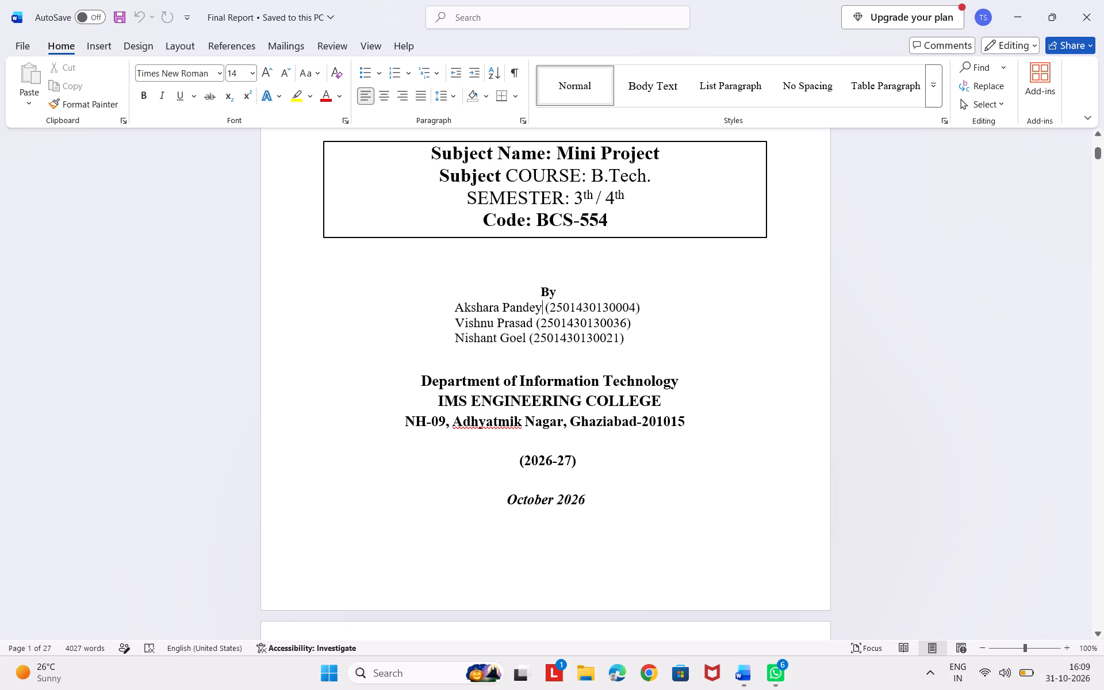
key(BackSpace)
key(BackSpace)
key(BackSpace)
key(BackSpace)
key(BackSpace)
key(BackSpace)
key(BackSpace)
key(BackSpace)
key(BackSpace)
key(BackSpace)
key(BackSpace)
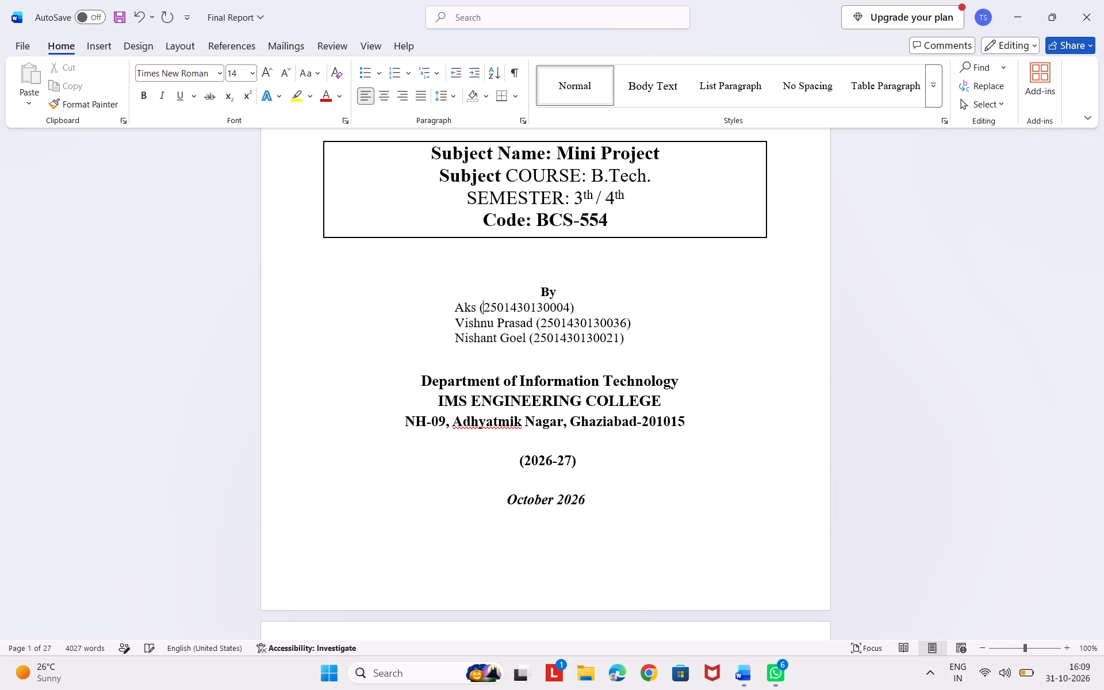
key(BackSpace)
key(BackSpace)
key(BackSpace)
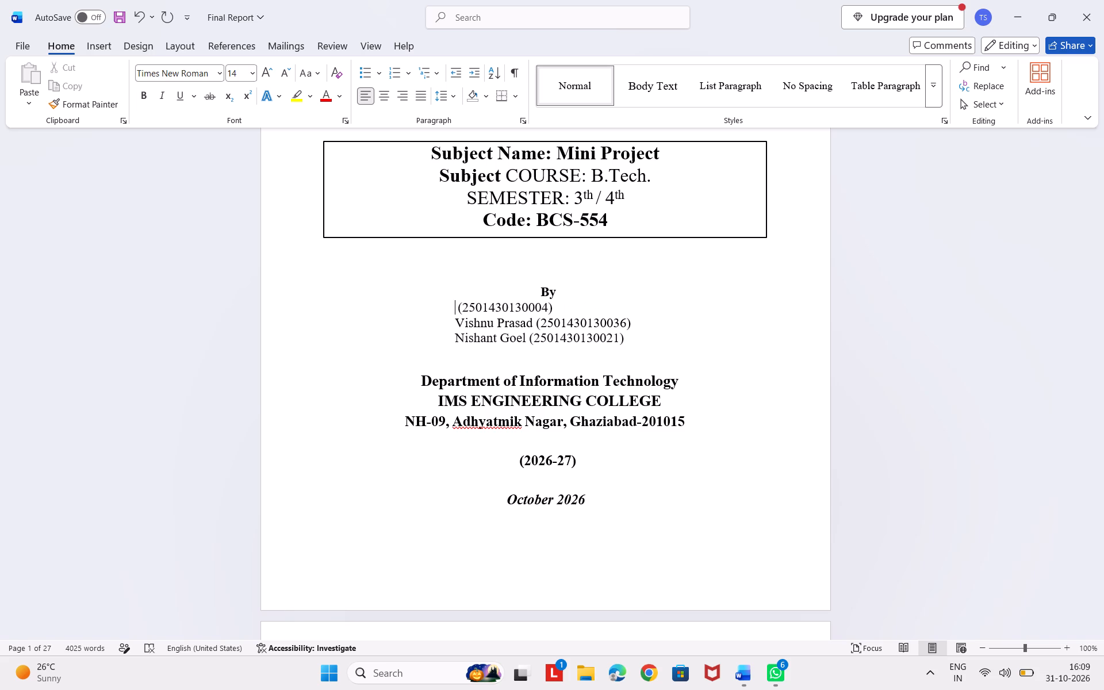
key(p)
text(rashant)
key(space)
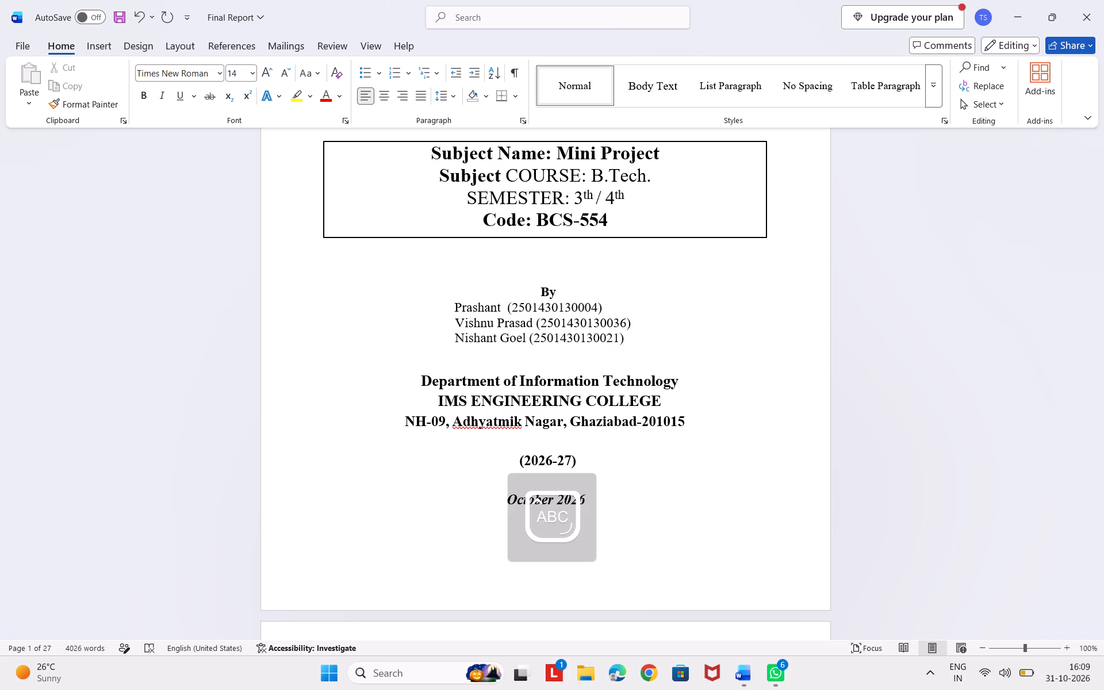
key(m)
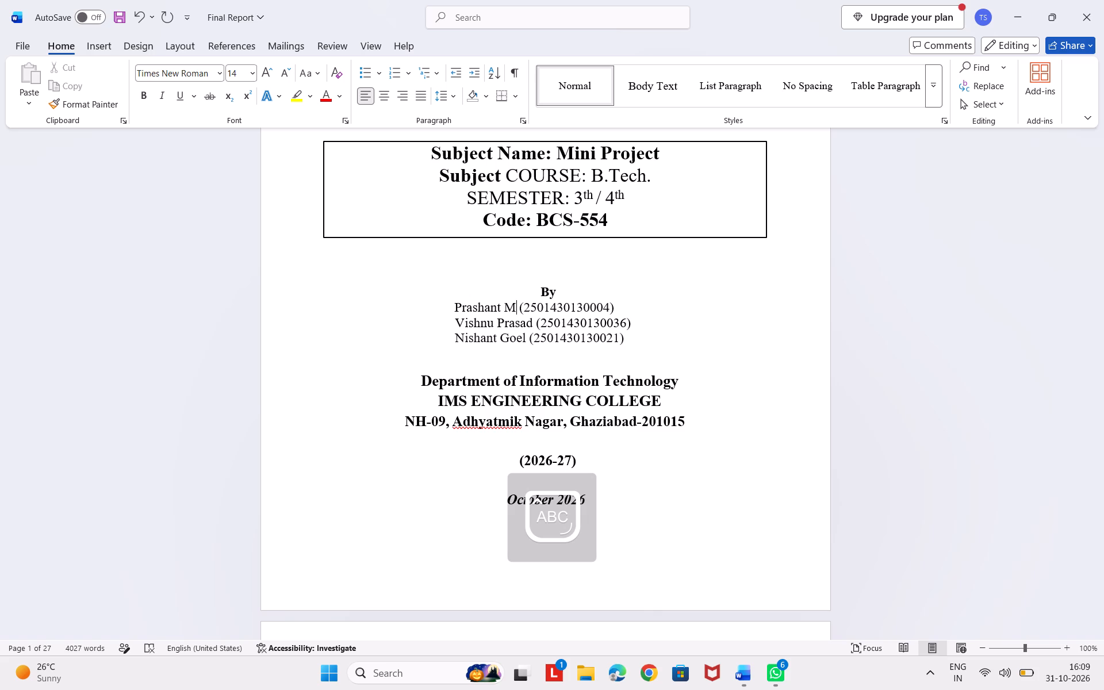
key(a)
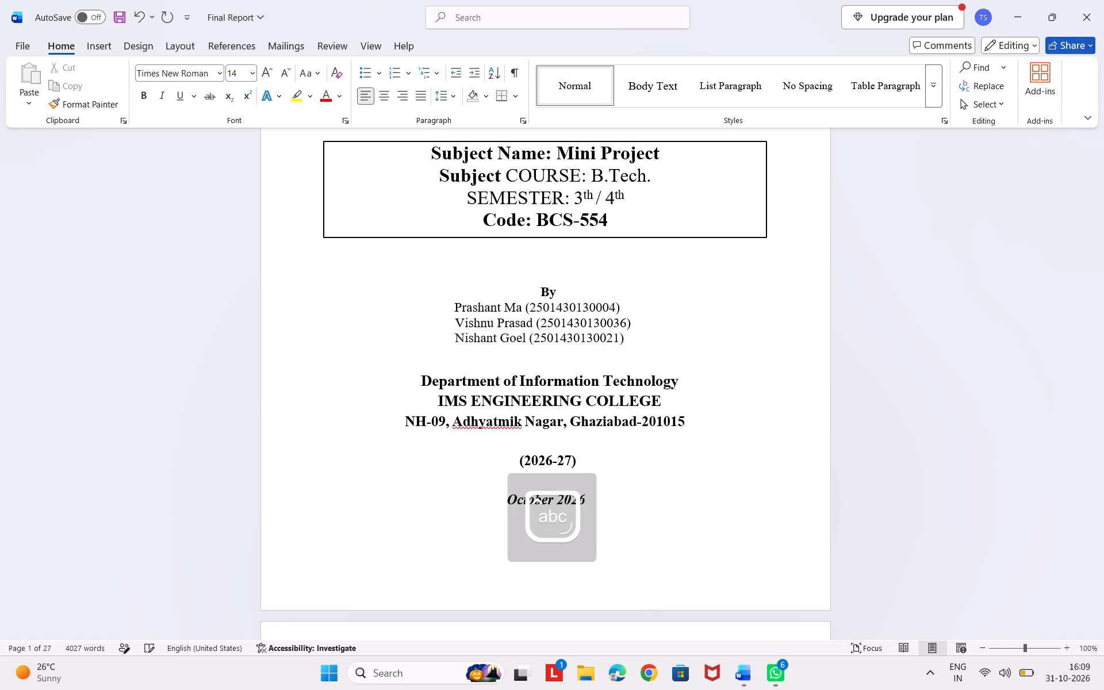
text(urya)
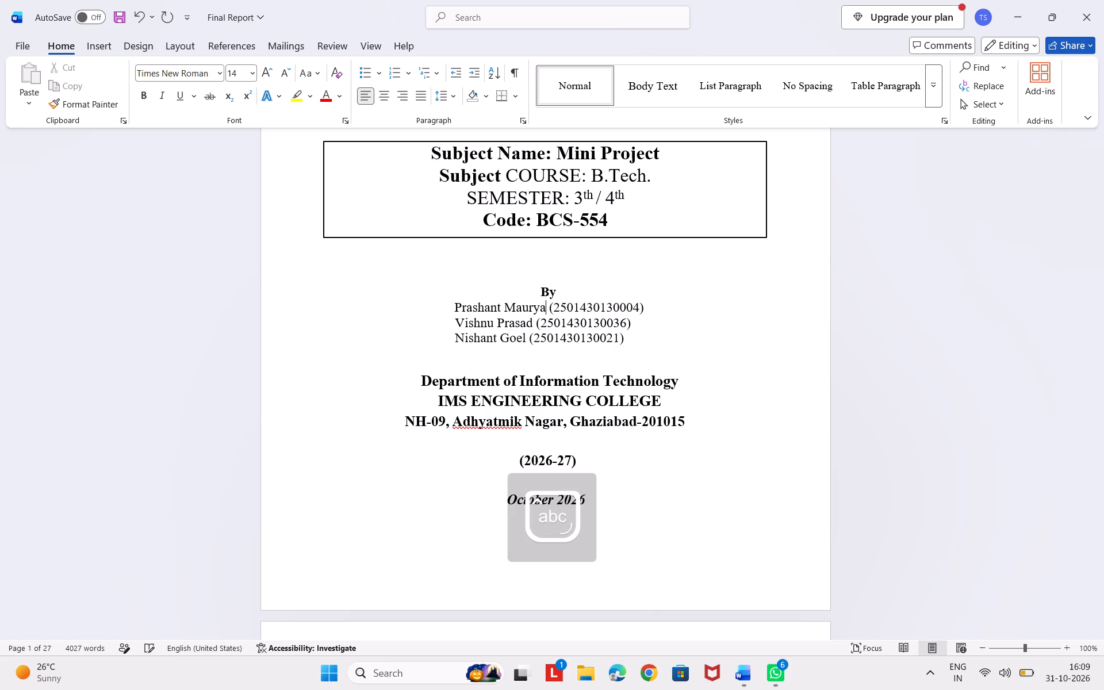
Replace the last three digits of the first student's roll number with the new student's ending digits.
click(639, 308)
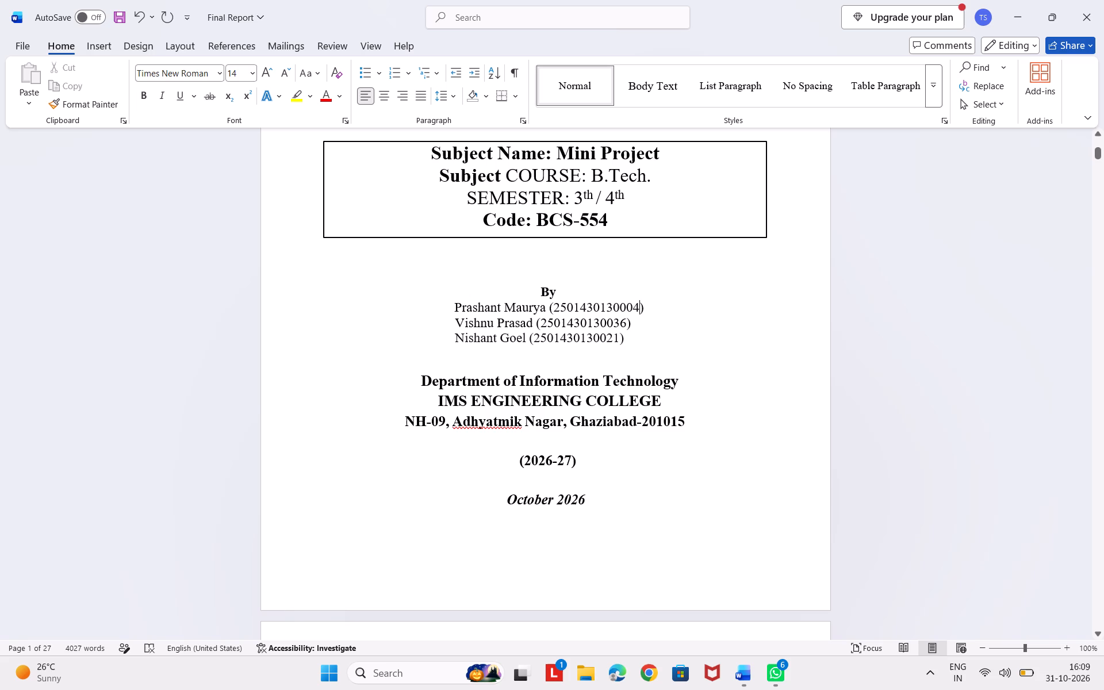
key(BackSpace)
key(BackSpace)
key(BackSpace)
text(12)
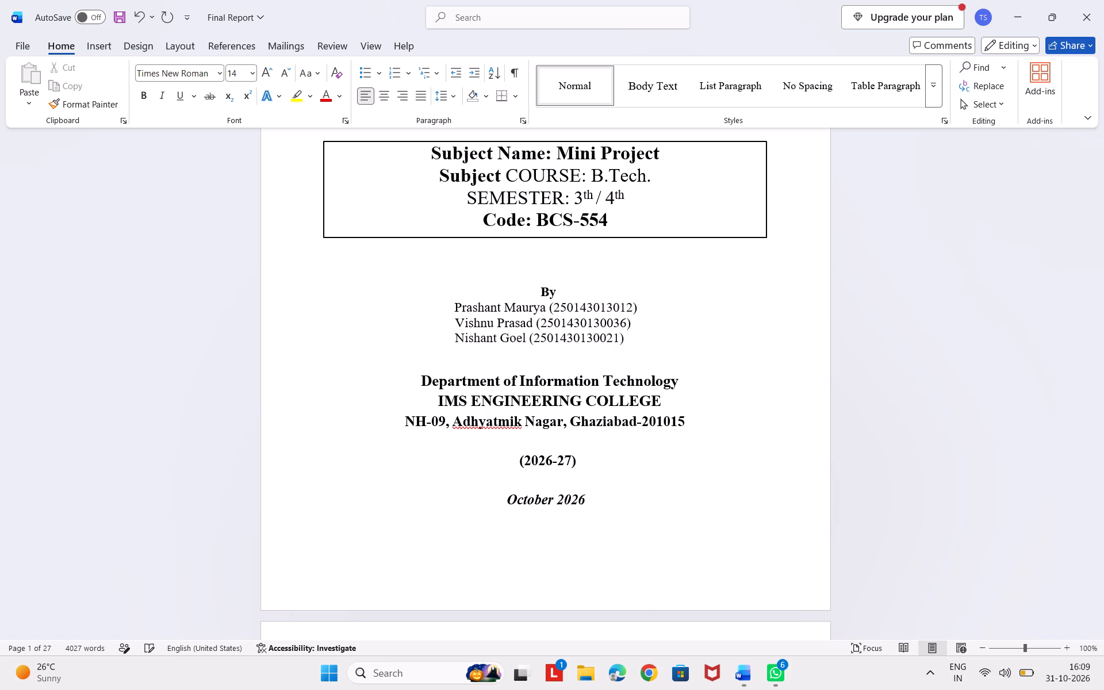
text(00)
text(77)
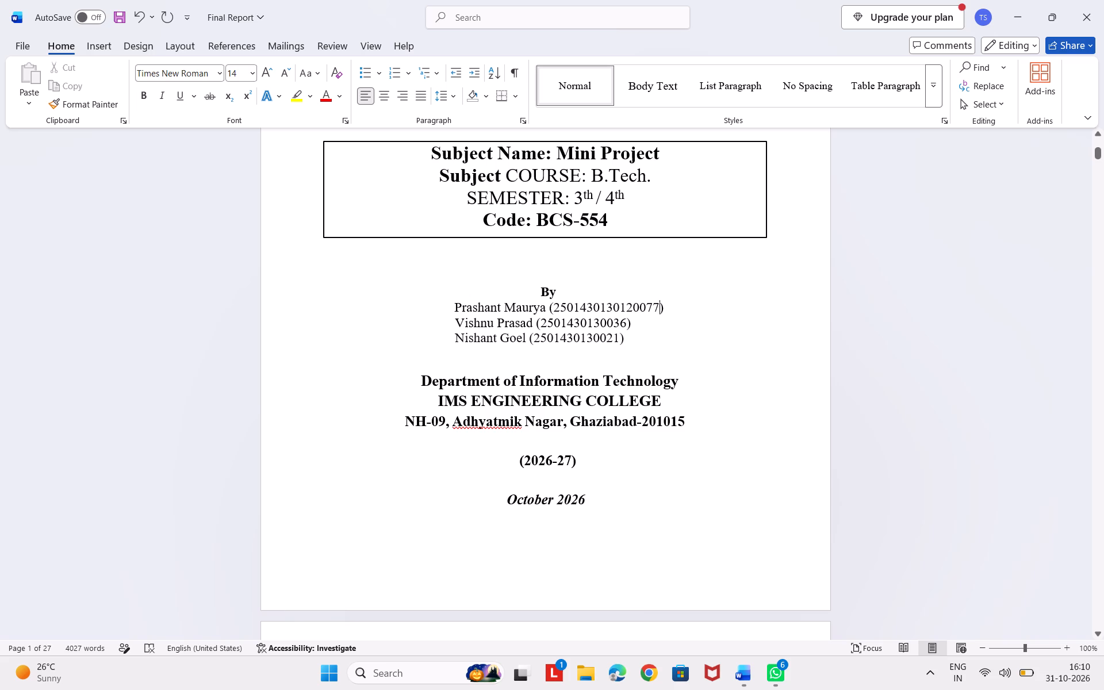
Replace the second student's name beneath "By" with the new student's first name and surname.
click(531, 323)
key(BackSpace)
key(BackSpace)
key(BackSpace)
key(BackSpace)
key(BackSpace)
key(BackSpace)
key(BackSpace)
key(BackSpace)
key(BackSpace)
key(BackSpace)
key(BackSpace)
key(BackSpace)
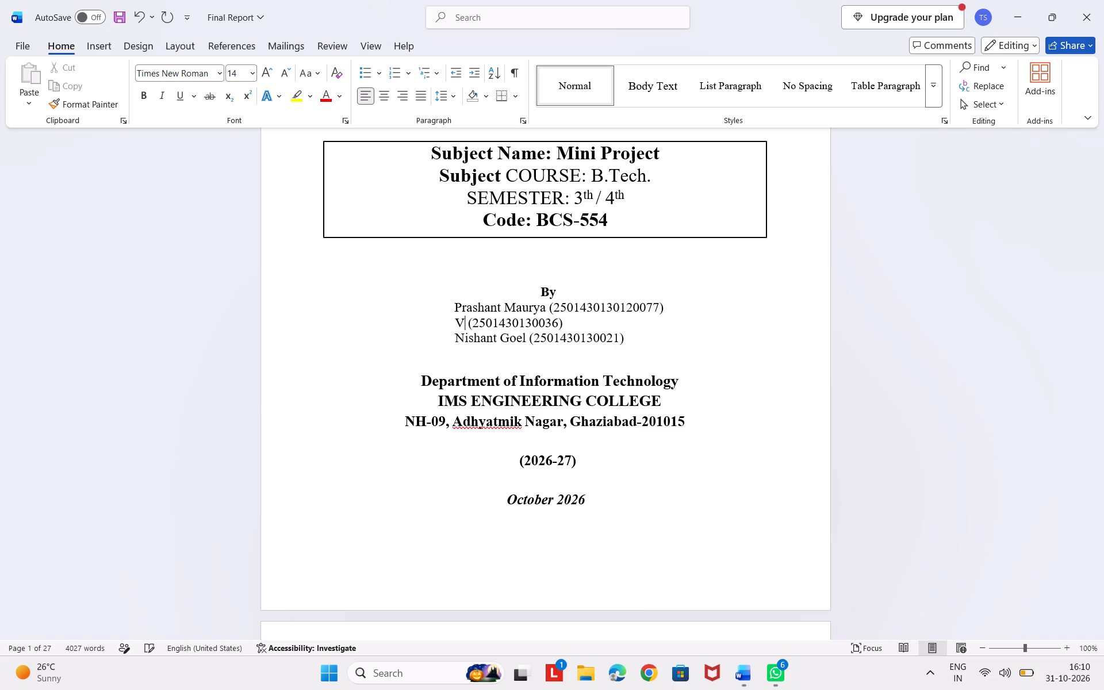
key(BackSpace)
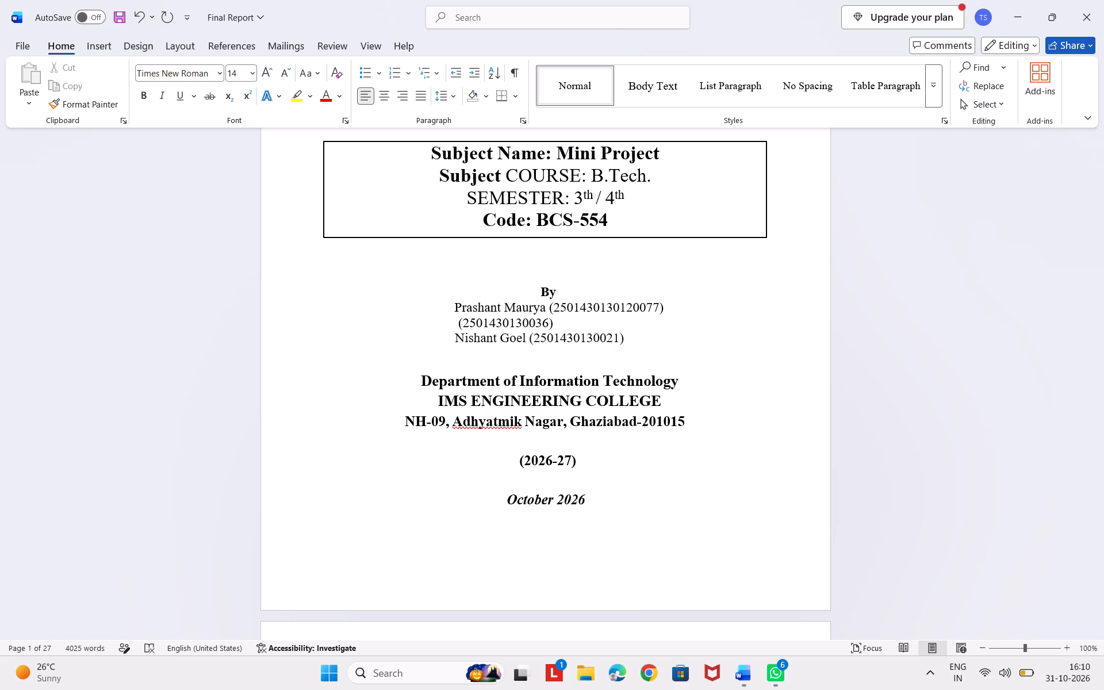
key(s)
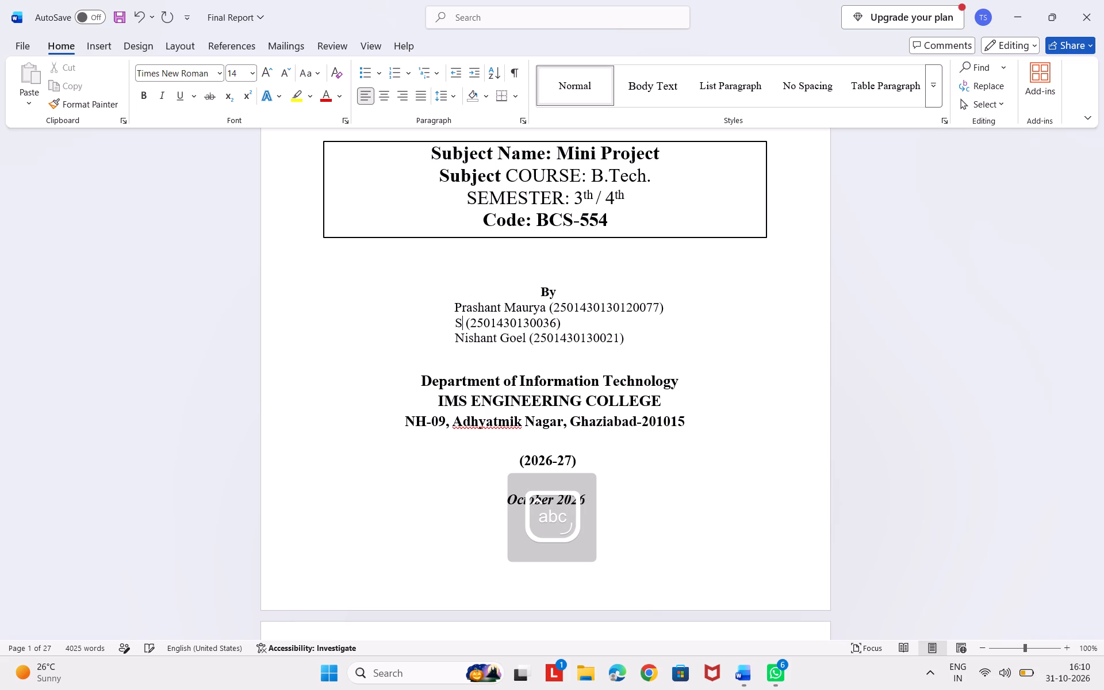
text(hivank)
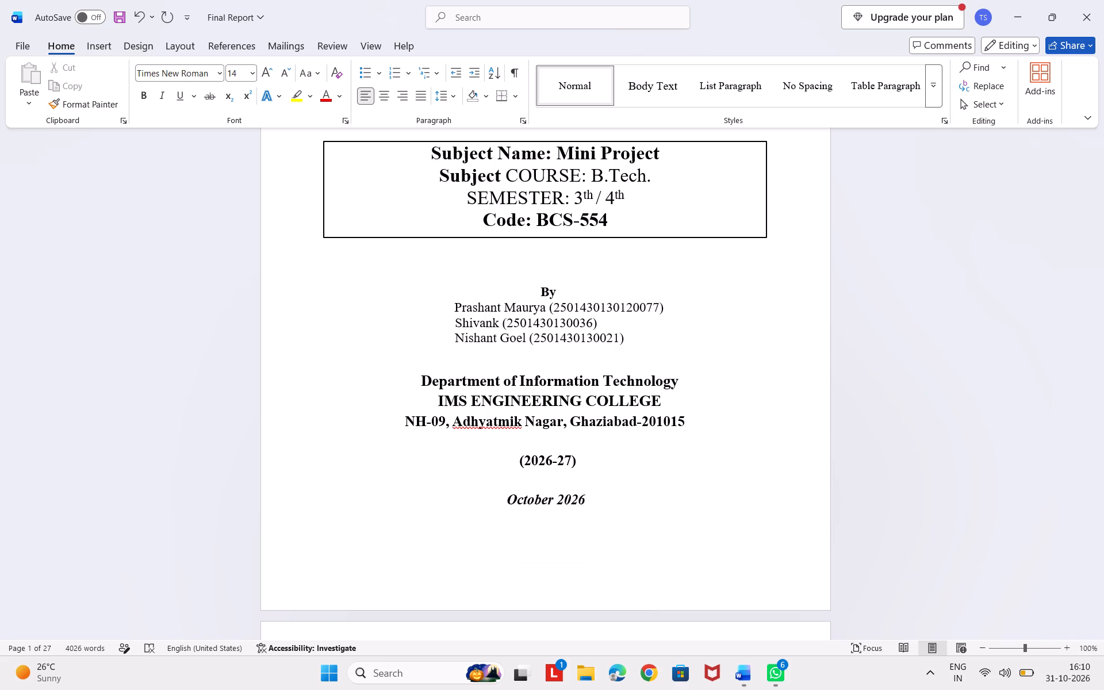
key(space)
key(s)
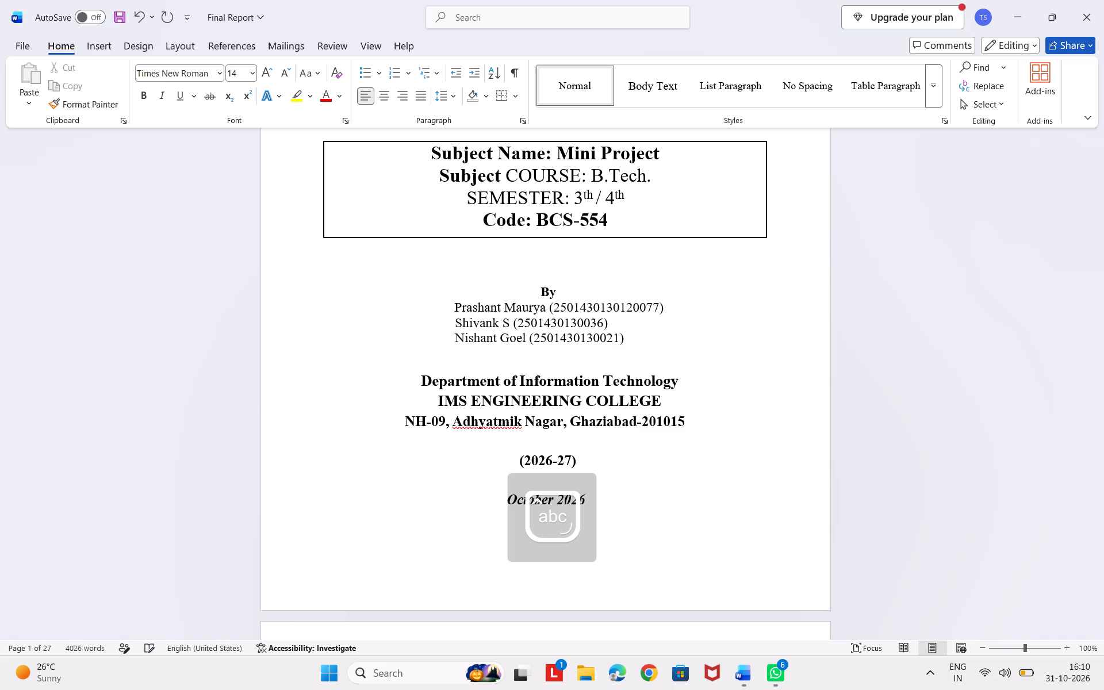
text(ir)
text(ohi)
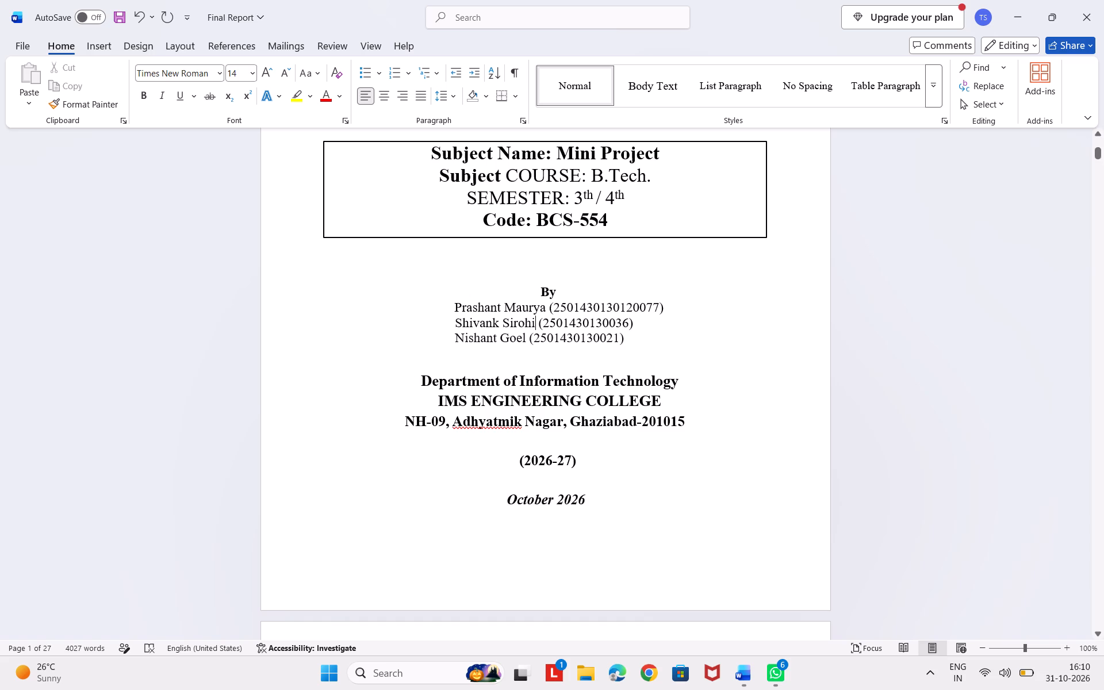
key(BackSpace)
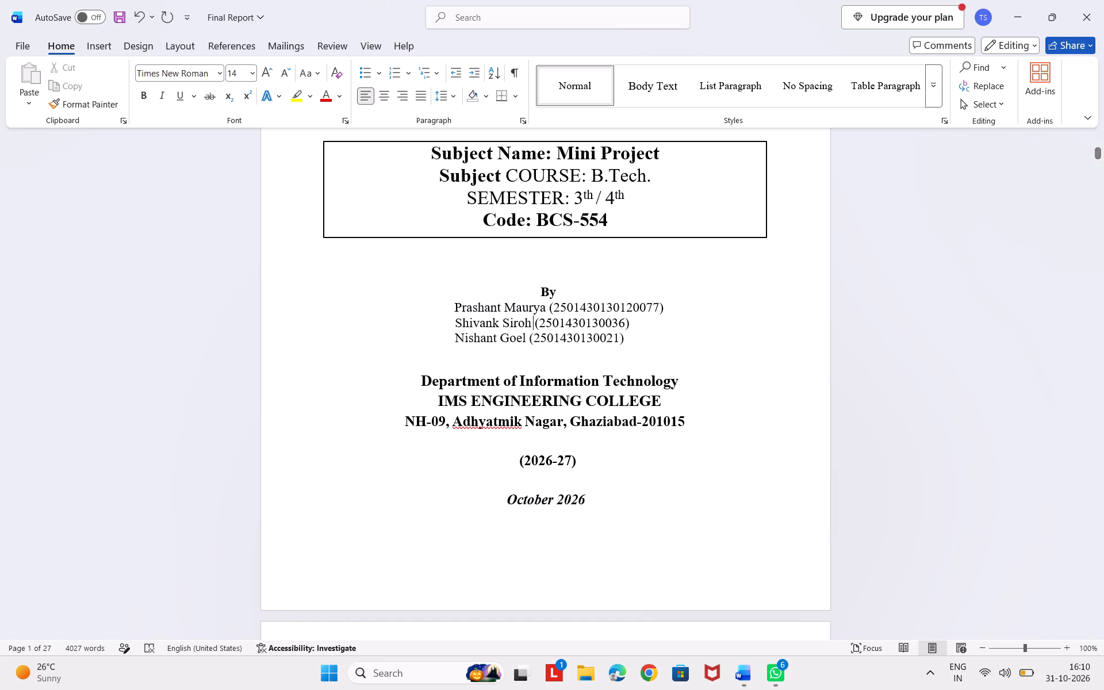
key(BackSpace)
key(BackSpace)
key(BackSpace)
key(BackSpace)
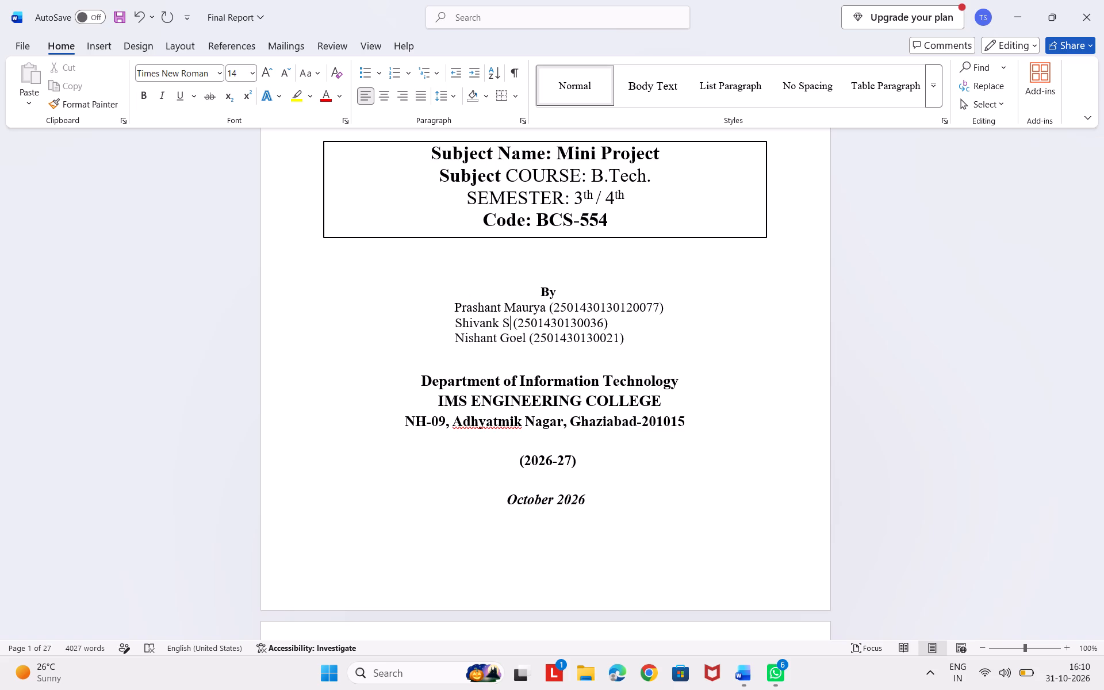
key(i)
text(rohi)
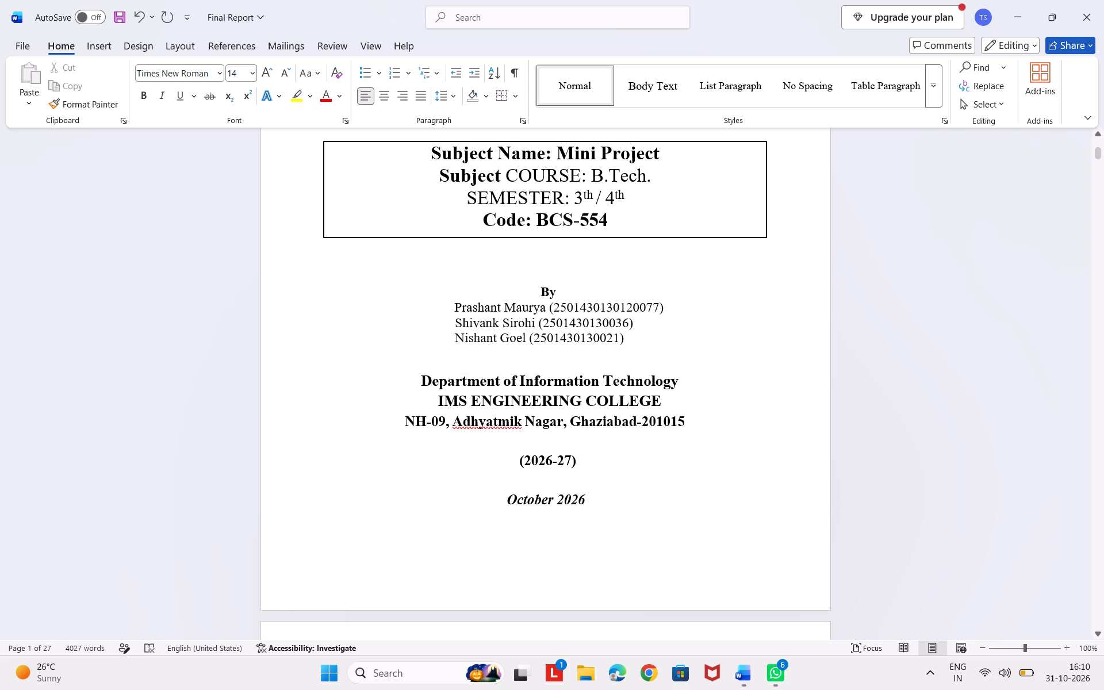
Remove the three surplus digits from the middle of the first student's roll number.
click(601, 323)
click(621, 308)
key(BackSpace)
key(BackSpace)
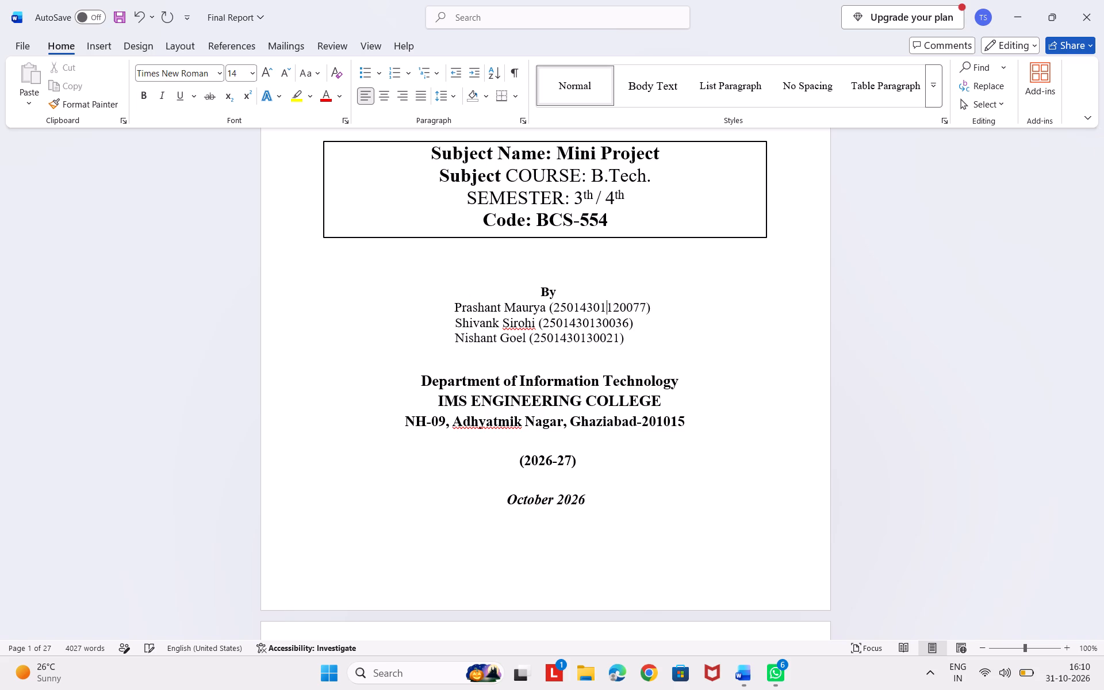
key(BackSpace)
Replace the last six digits of the second student's roll number with the new student's ending digits.
click(627, 324)
key(BackSpace)
key(BackSpace)
key(BackSpace)
key(BackSpace)
key(BackSpace)
key(BackSpace)
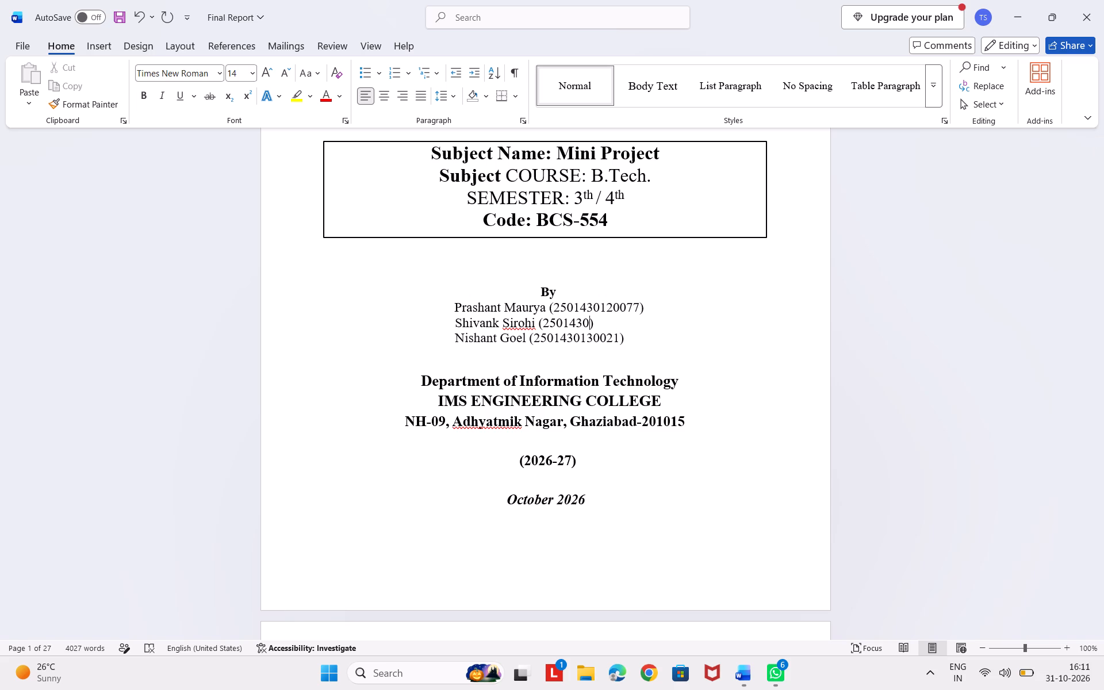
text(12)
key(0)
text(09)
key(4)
Replace the third student's name beneath "By" with the new student's first name, middle name and surname.
click(527, 338)
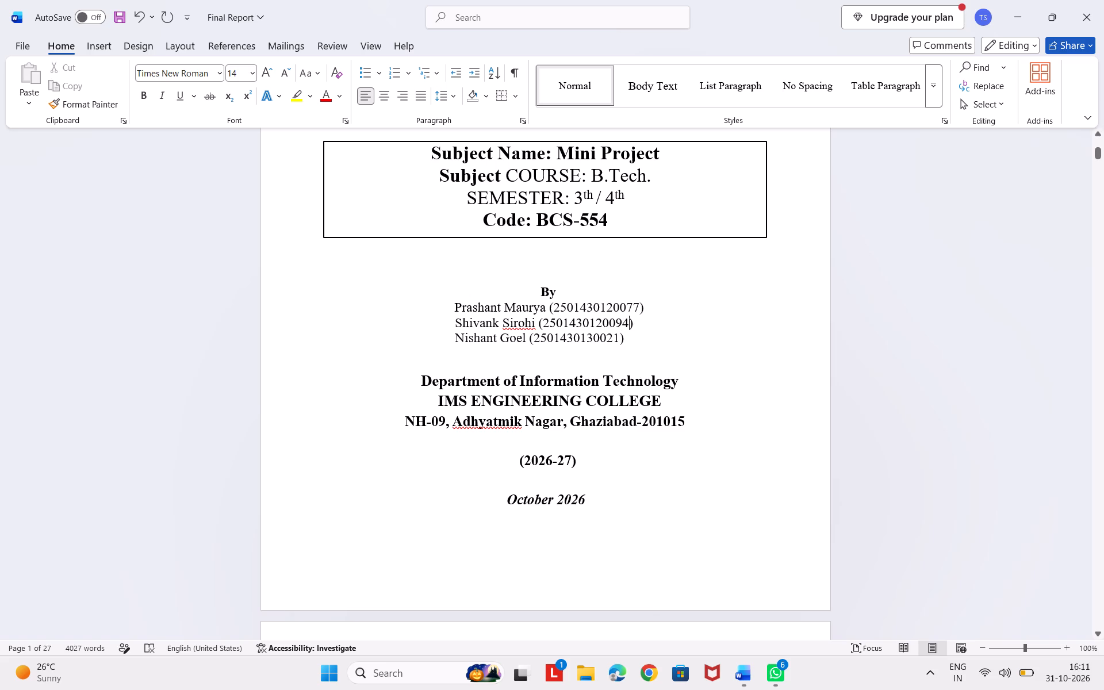
key(BackSpace)
key(BackSpace)
key(BackSpace)
key(BackSpace)
key(BackSpace)
key(BackSpace)
key(BackSpace)
key(BackSpace)
key(BackSpace)
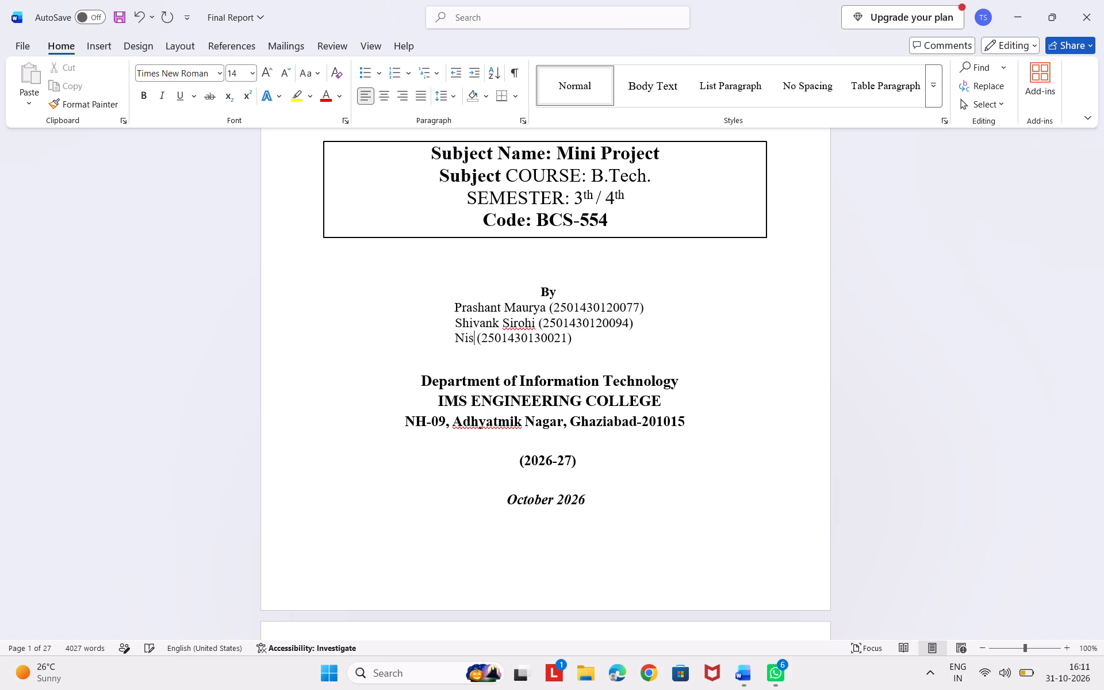
key(BackSpace)
key(BackSpace)
key(BackSpace)
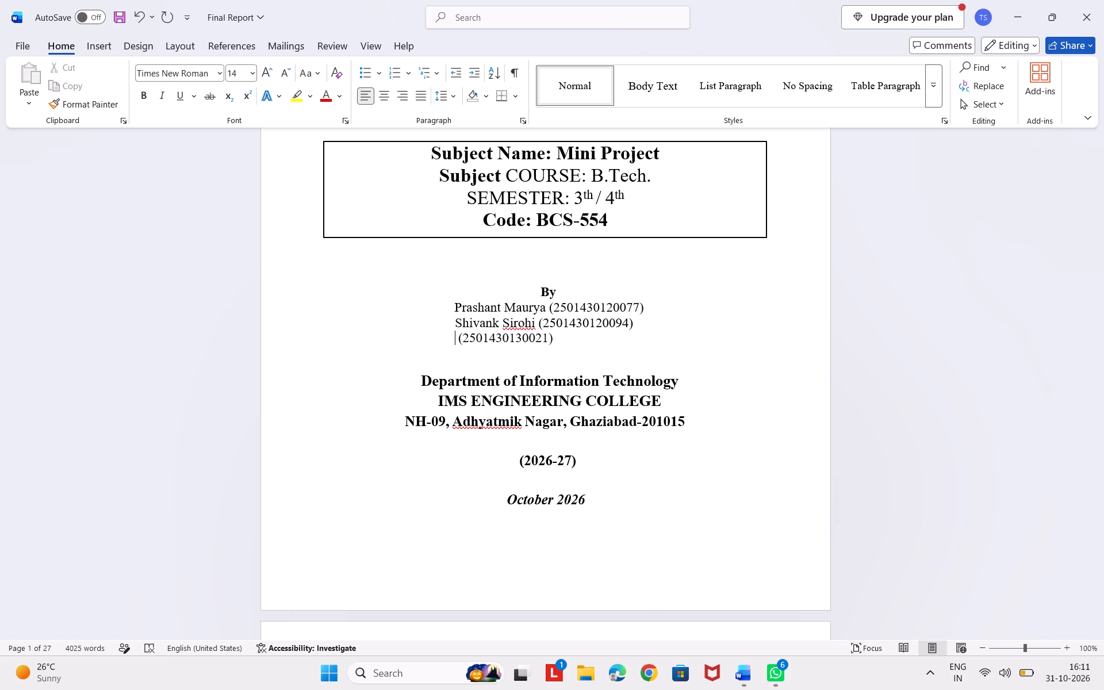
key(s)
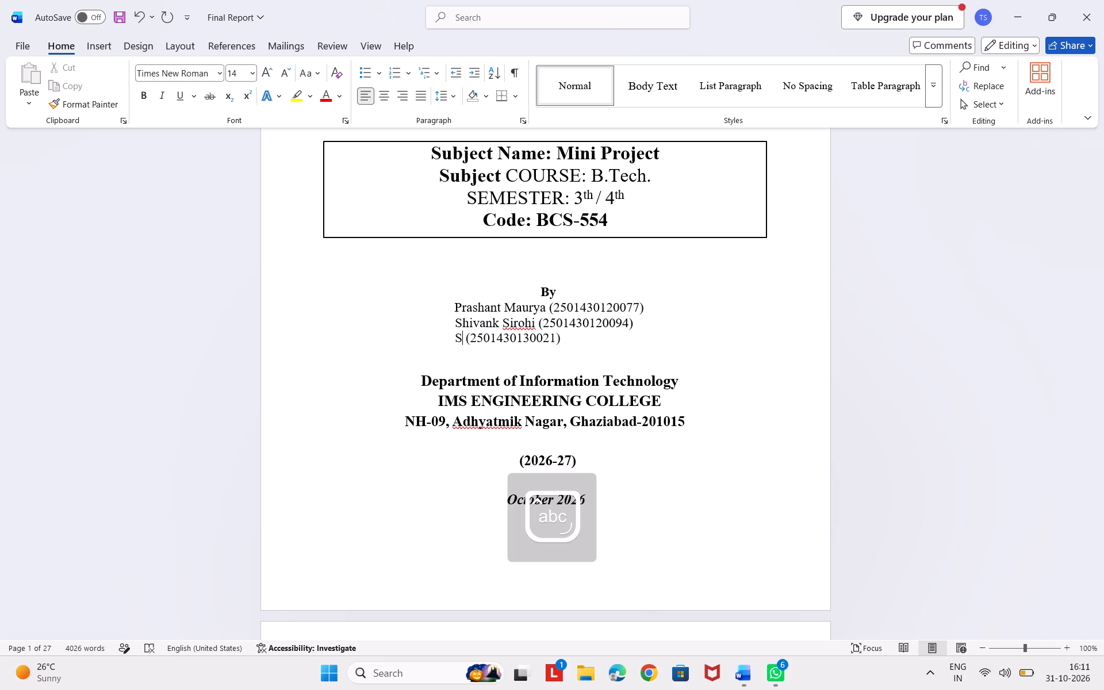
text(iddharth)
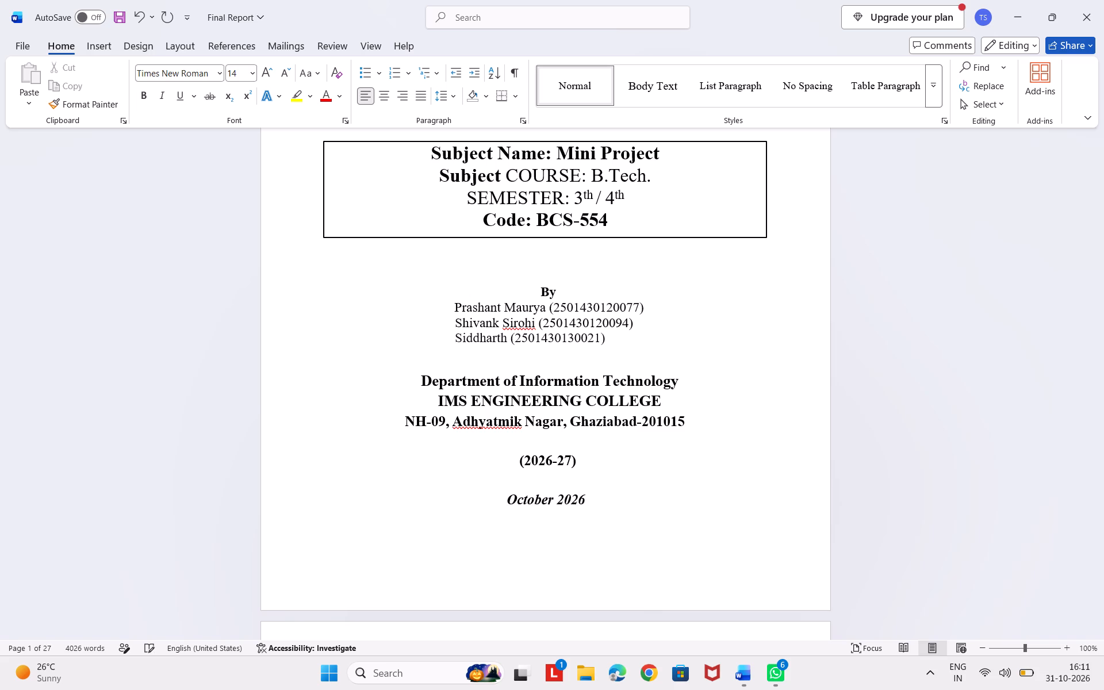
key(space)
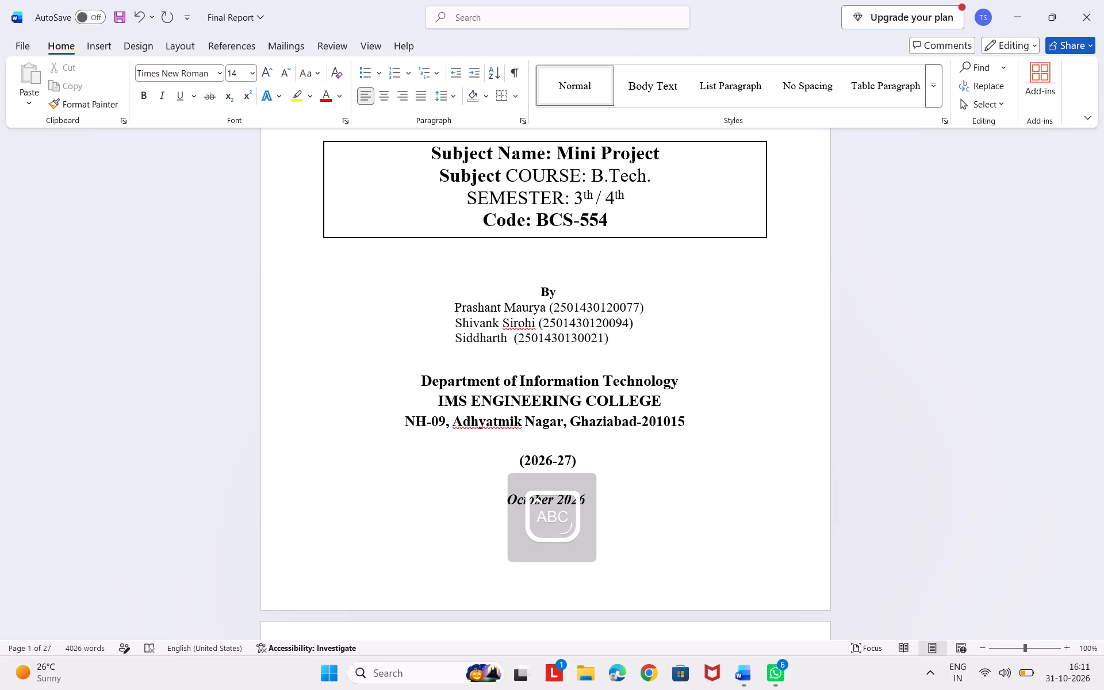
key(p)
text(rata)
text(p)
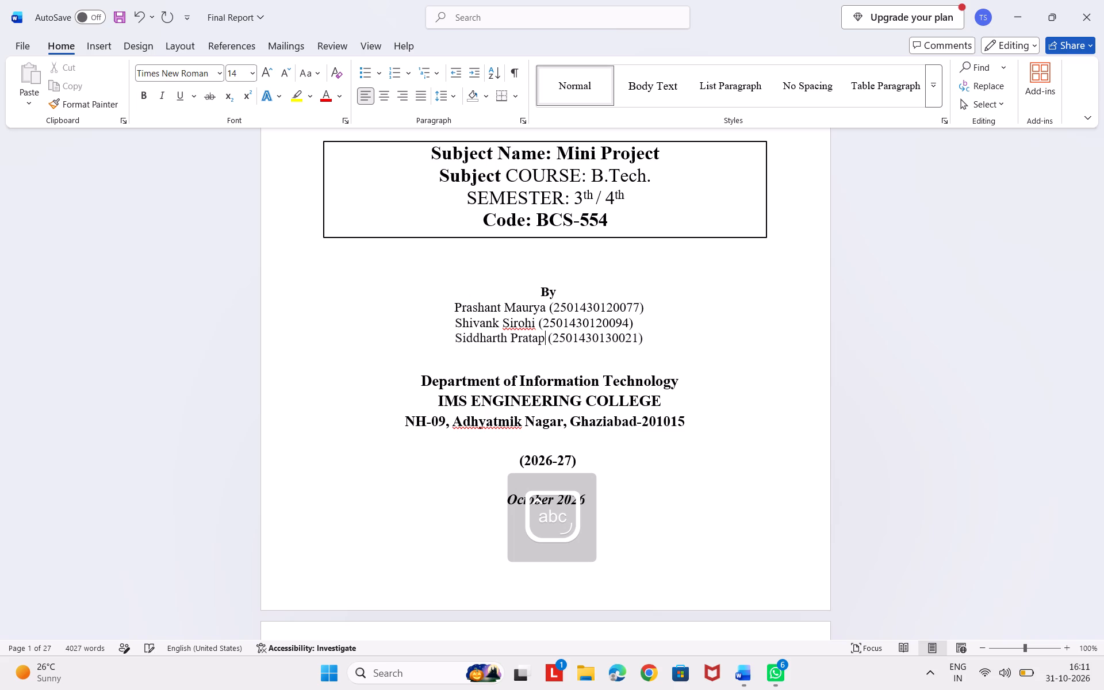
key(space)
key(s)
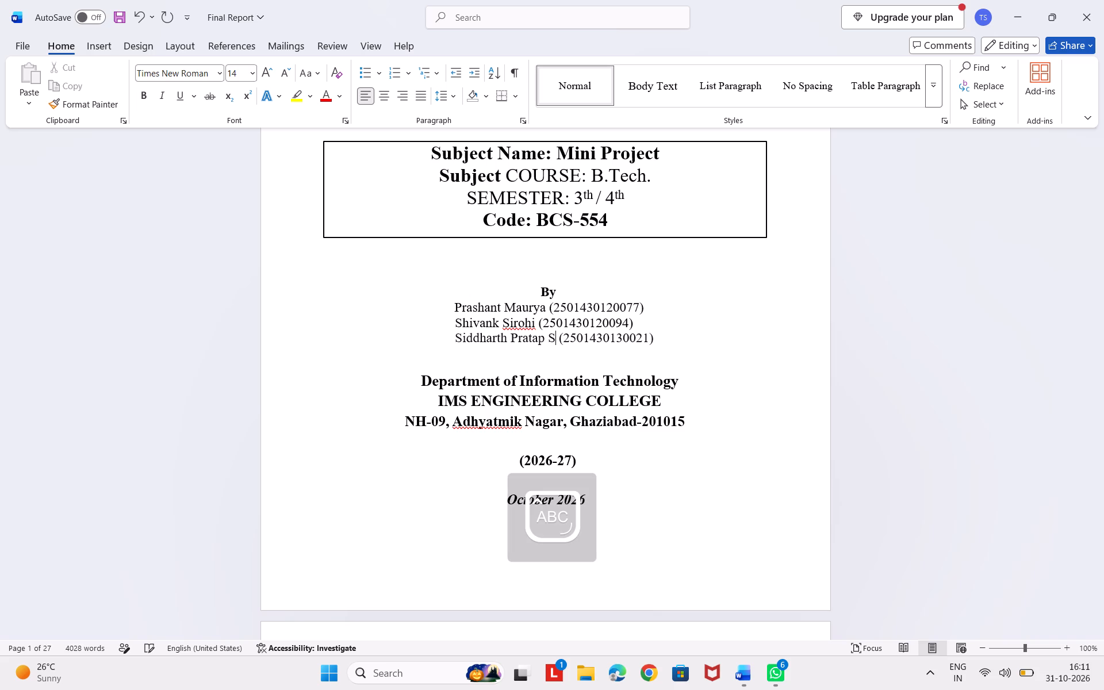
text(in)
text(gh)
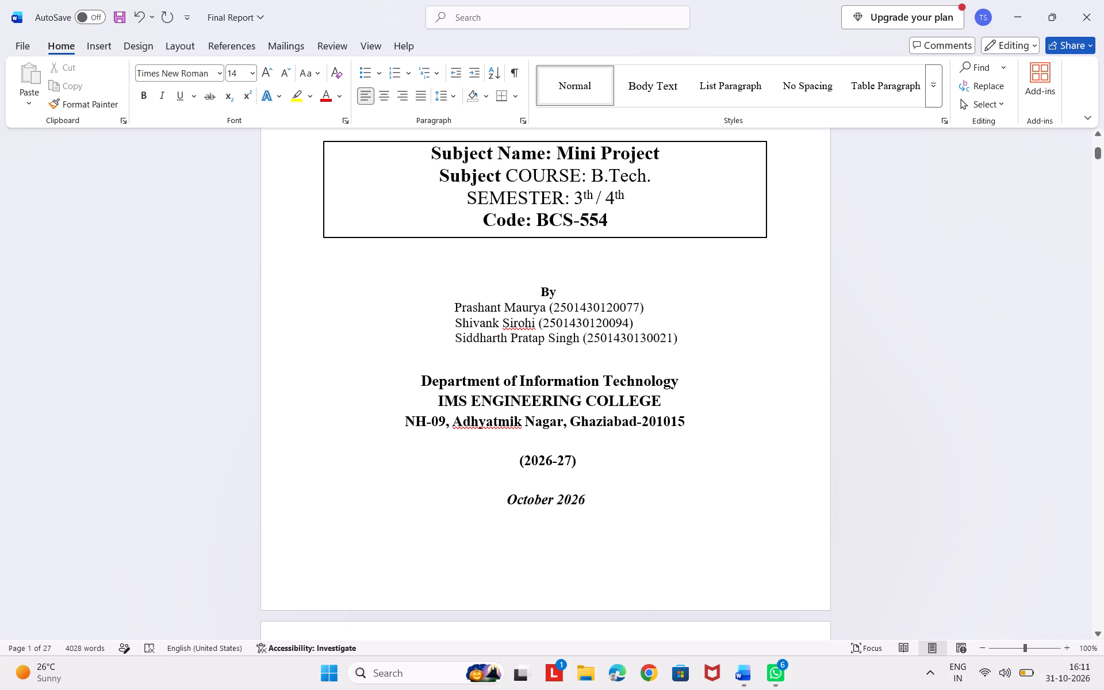
Replace the last six digits of the third student's roll number with the new student's ending digits.
click(672, 337)
key(BackSpace)
key(BackSpace)
key(BackSpace)
key(BackSpace)
key(BackSpace)
key(BackSpace)
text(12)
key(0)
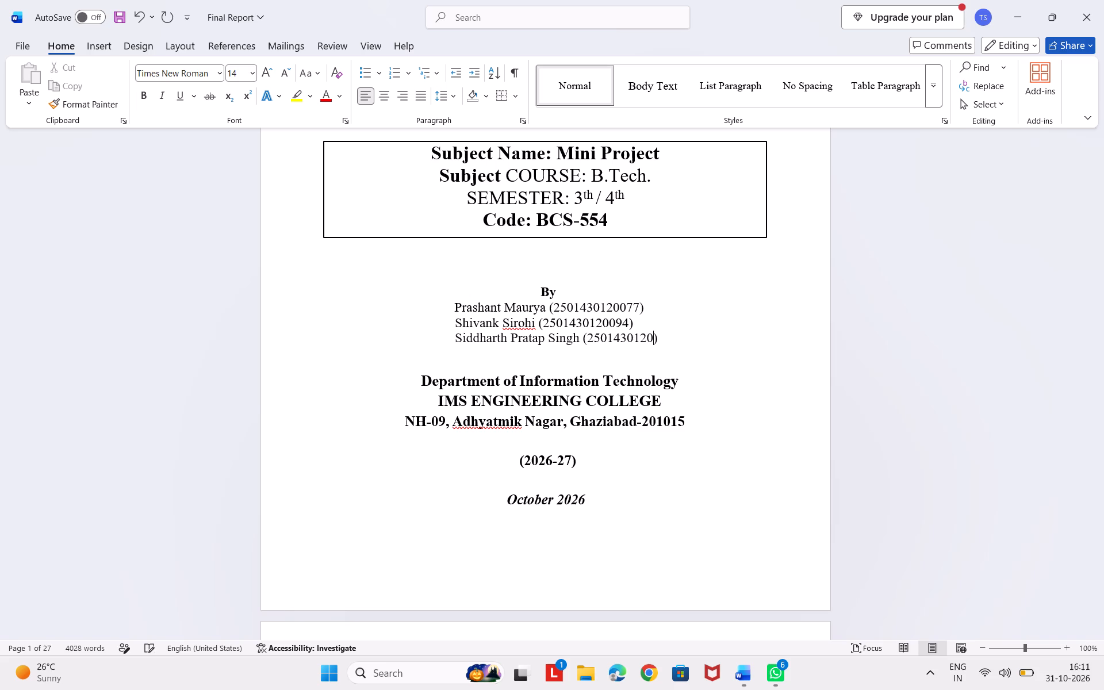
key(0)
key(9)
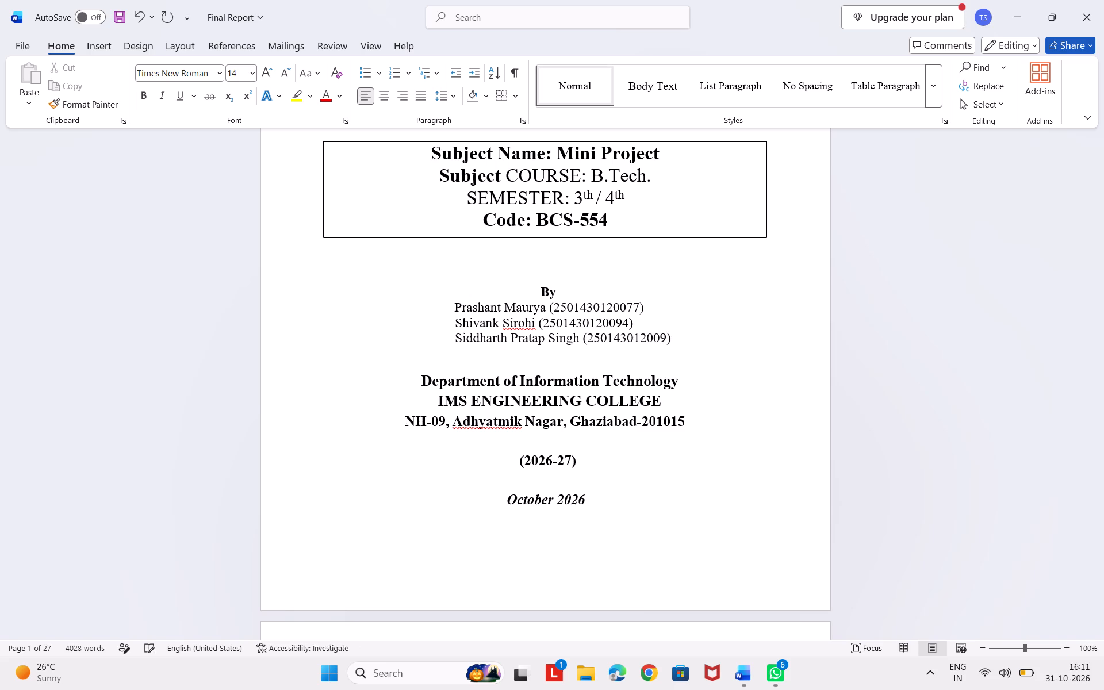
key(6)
Look through the report pages that follow the cover page, including the institute and department vision and mission.
scroll(564, 614, down, 2)
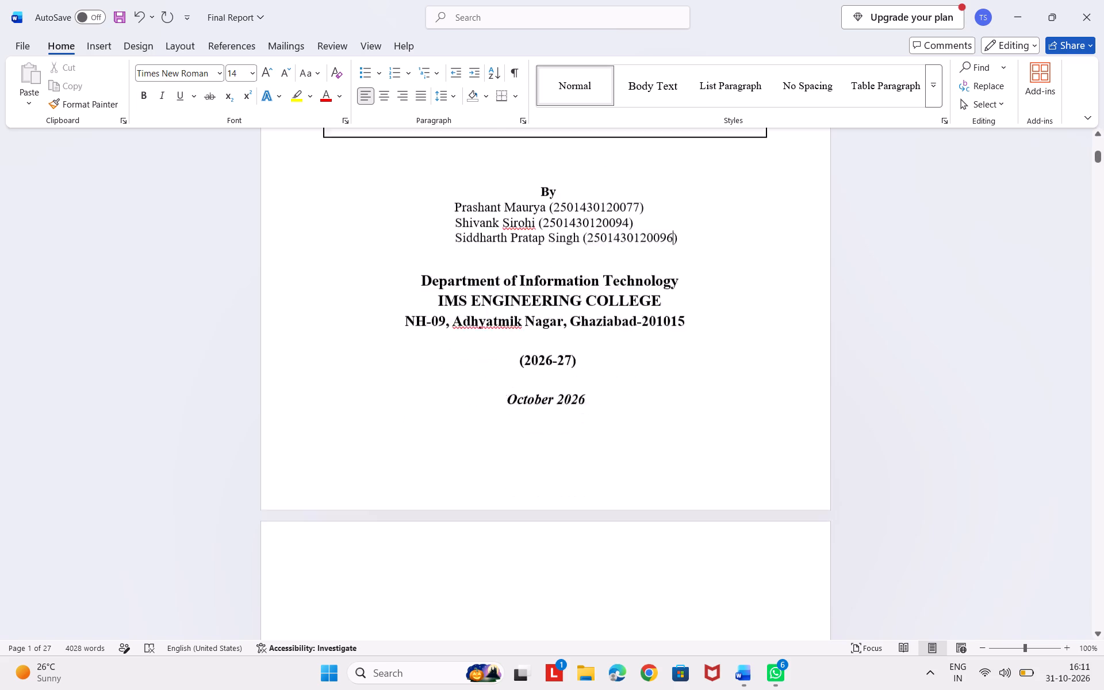
scroll(564, 614, down, 7)
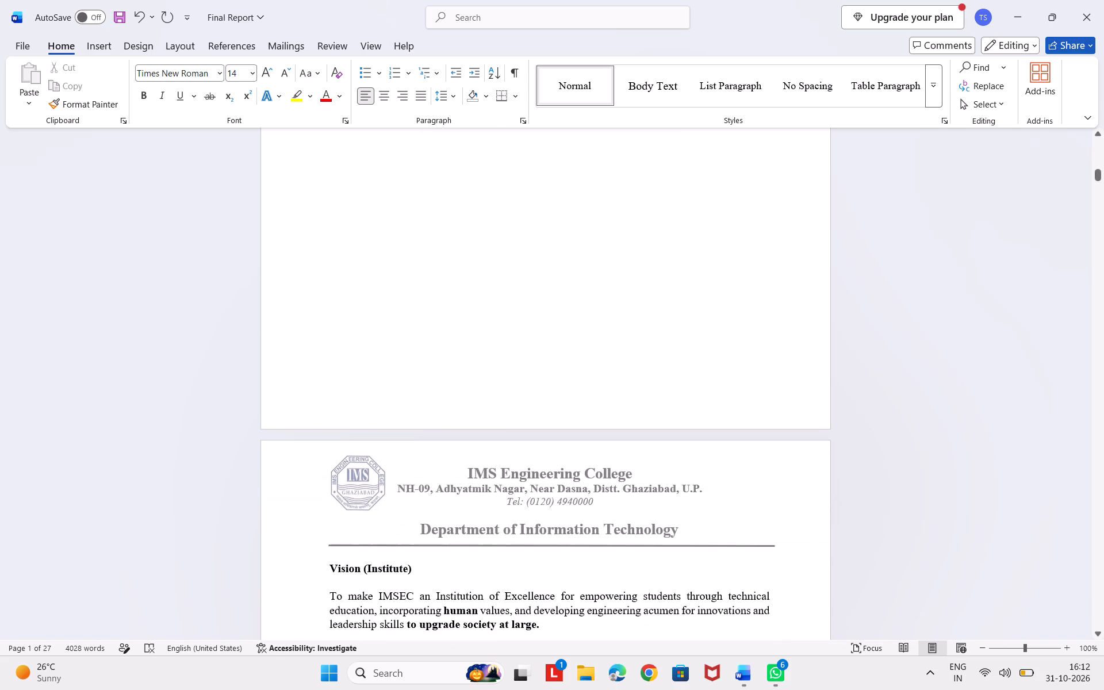
scroll(564, 614, down, 6)
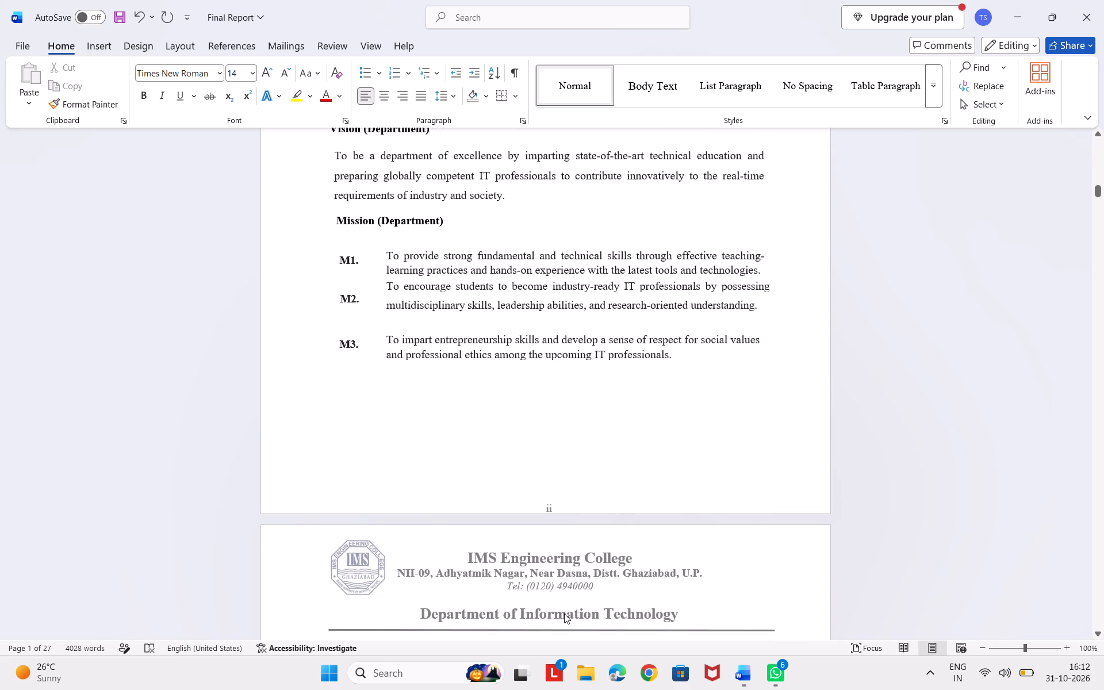
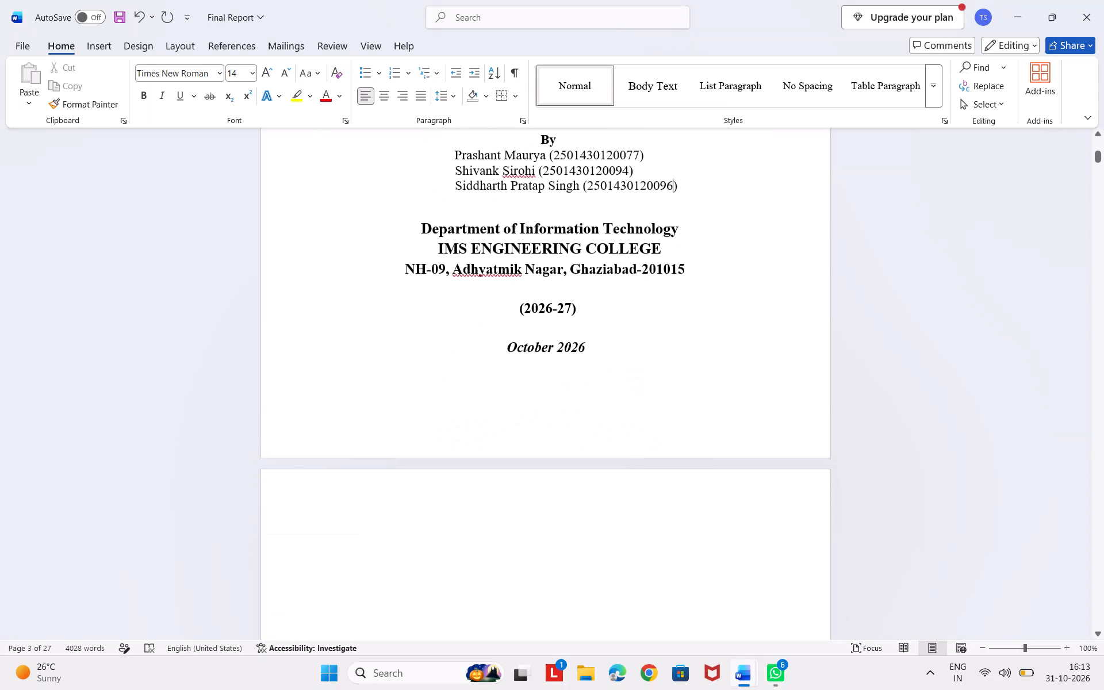
Review the cover page from the report title and subject box through the student entries, college details and date.
scroll(649, 329, down, 2)
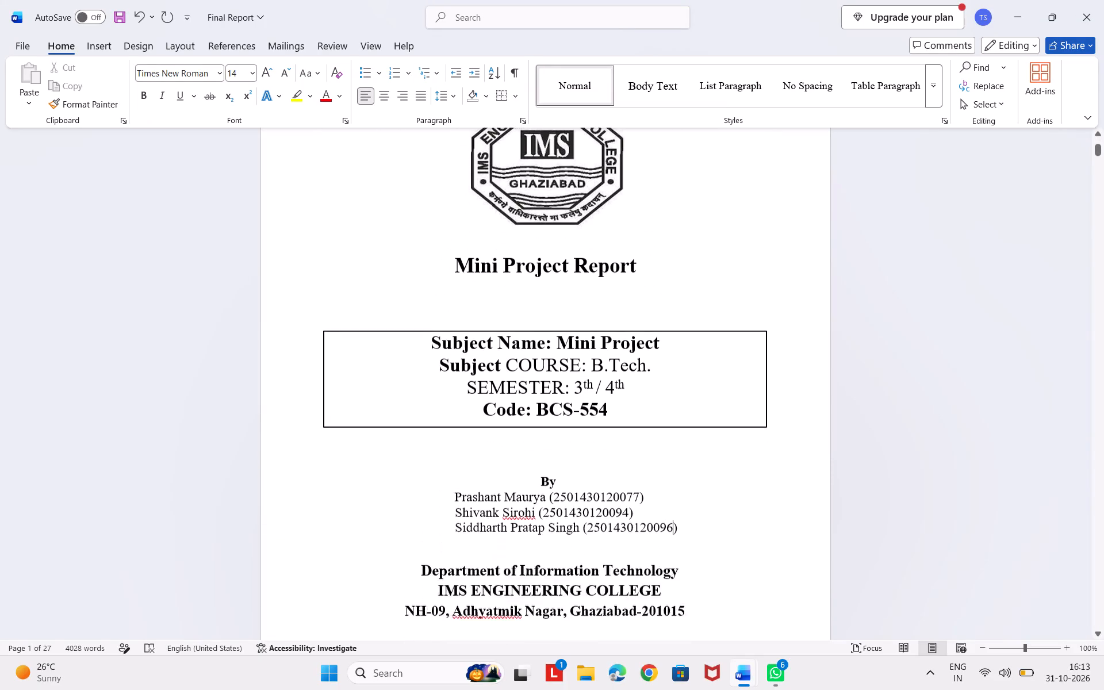
scroll(649, 329, down, 1)
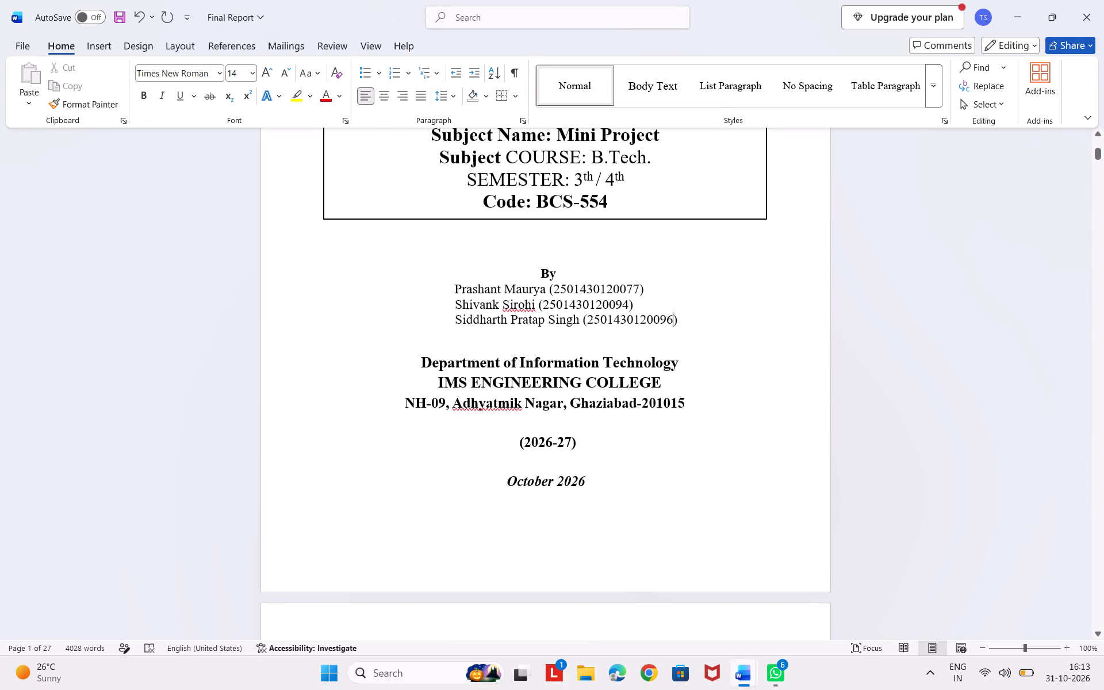
scroll(649, 329, down, 7)
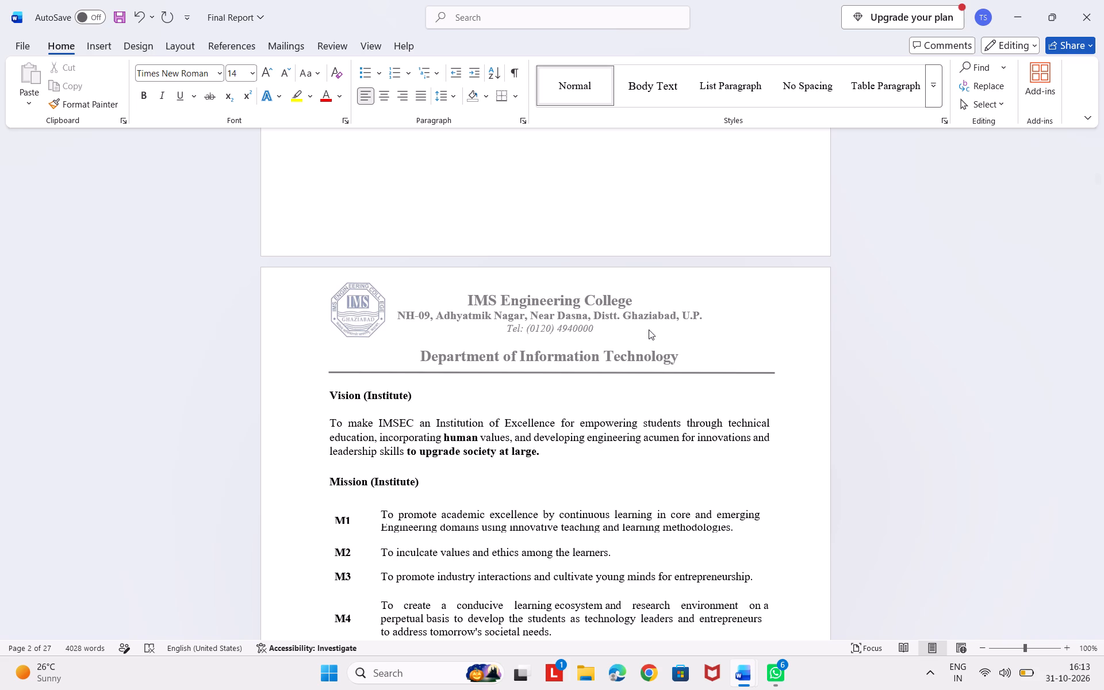
scroll(649, 329, up, 7)
scroll(649, 329, down, 8)
scroll(649, 329, up, 3)
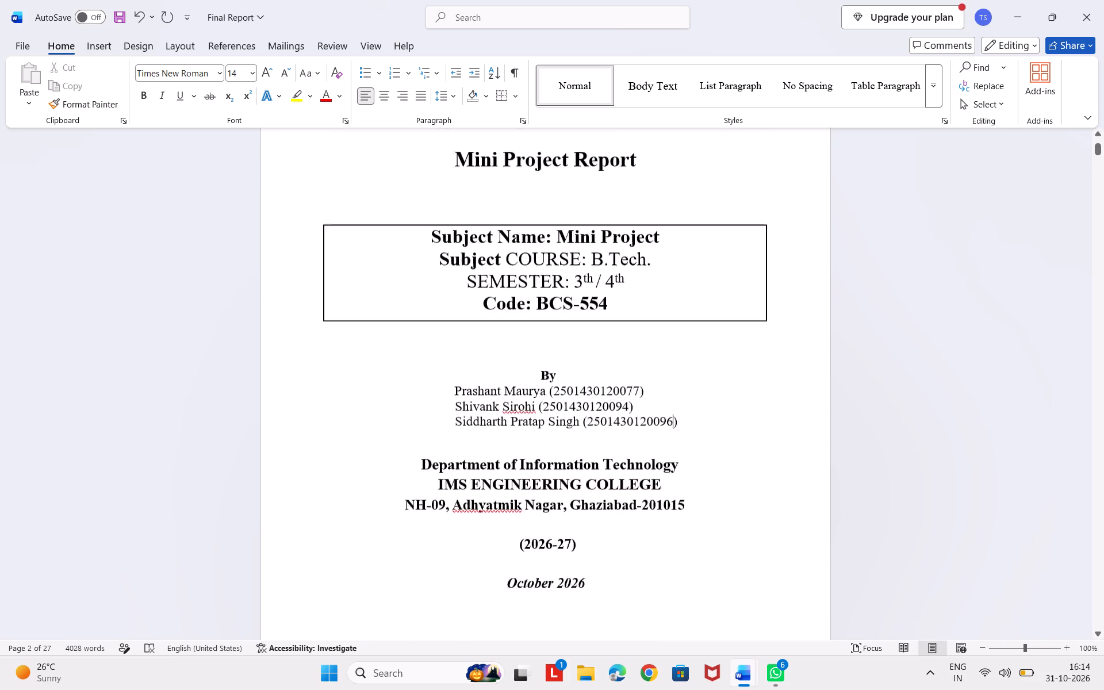
scroll(649, 329, up, 9)
scroll(649, 329, down, 7)
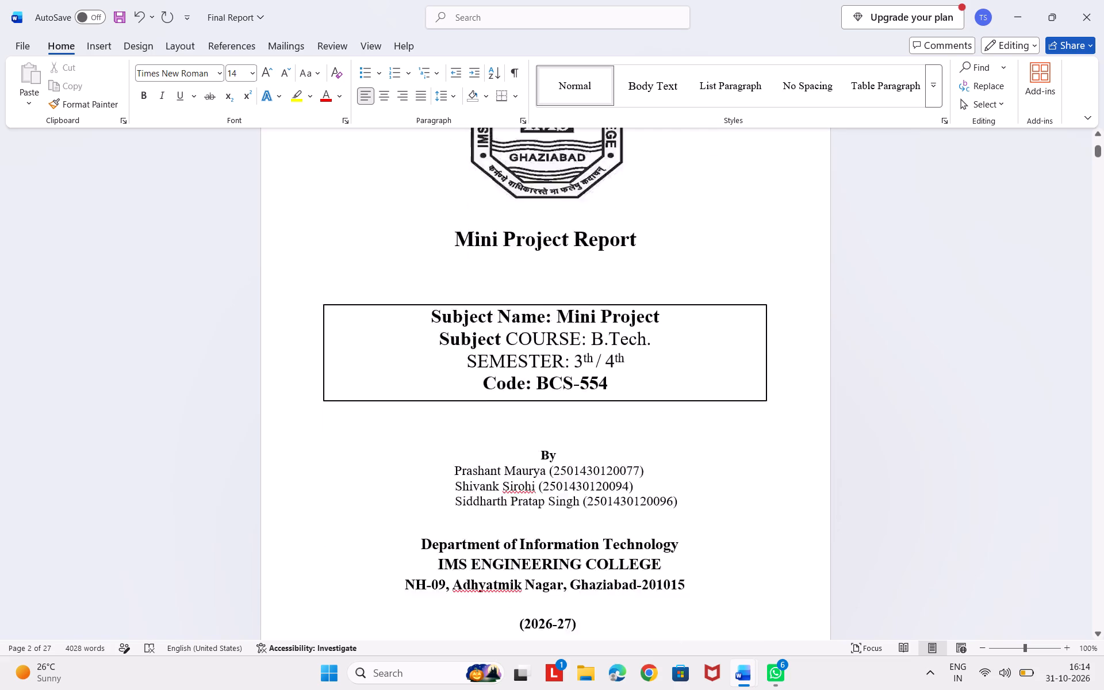
scroll(649, 329, down, 3)
scroll(649, 329, up, 1)
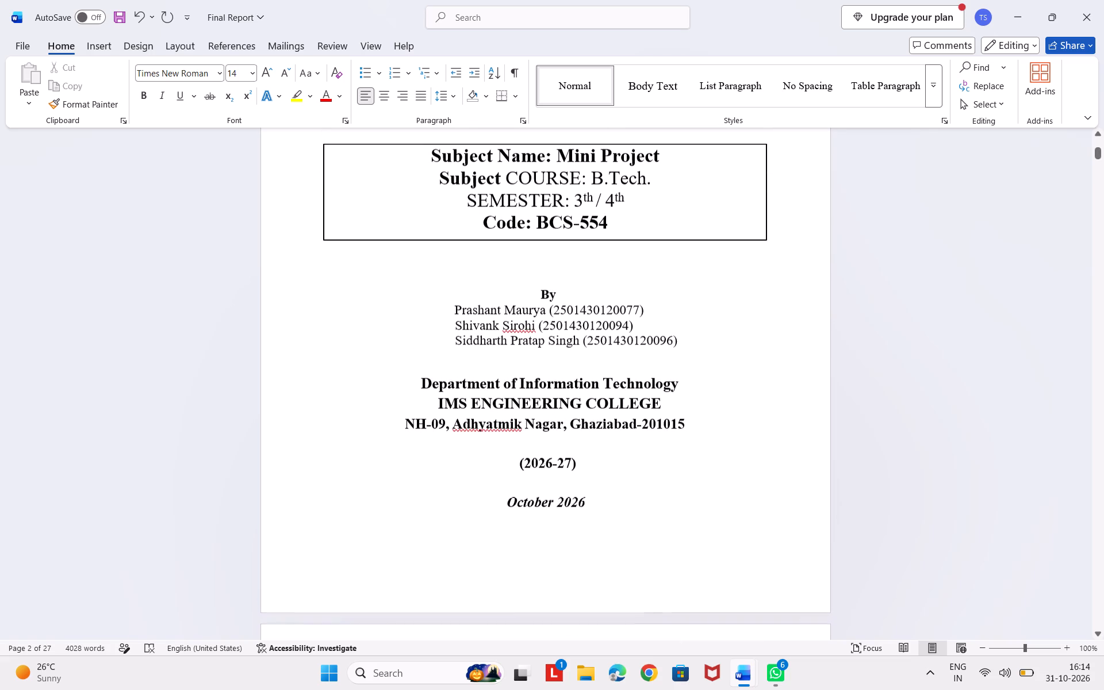
scroll(649, 329, up, 1)
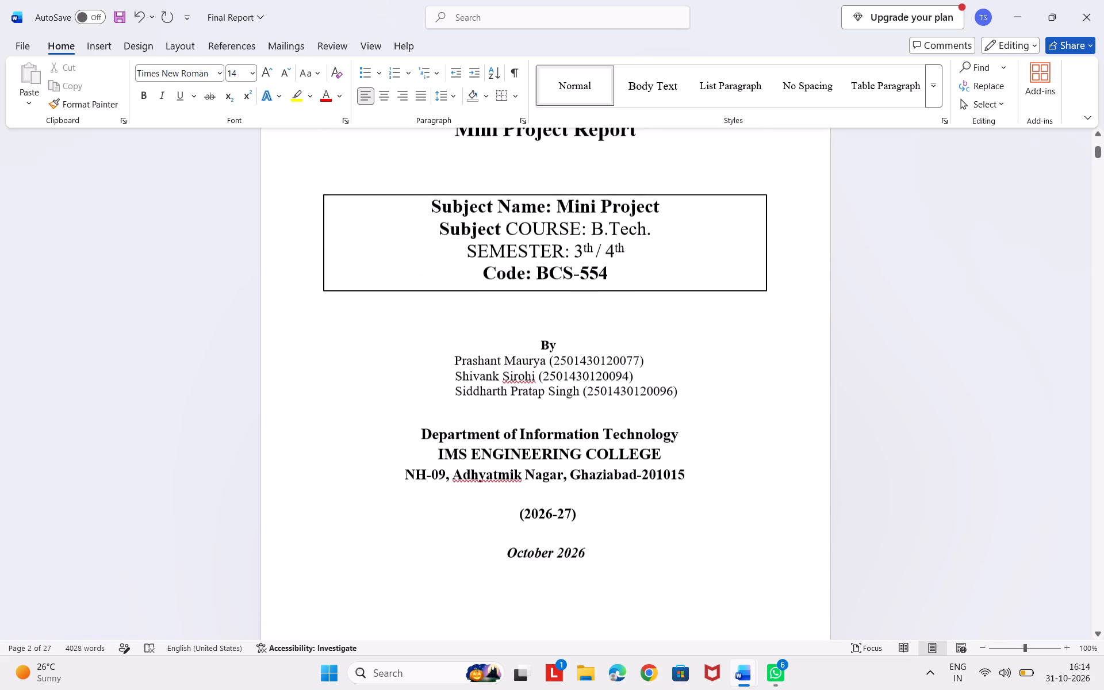
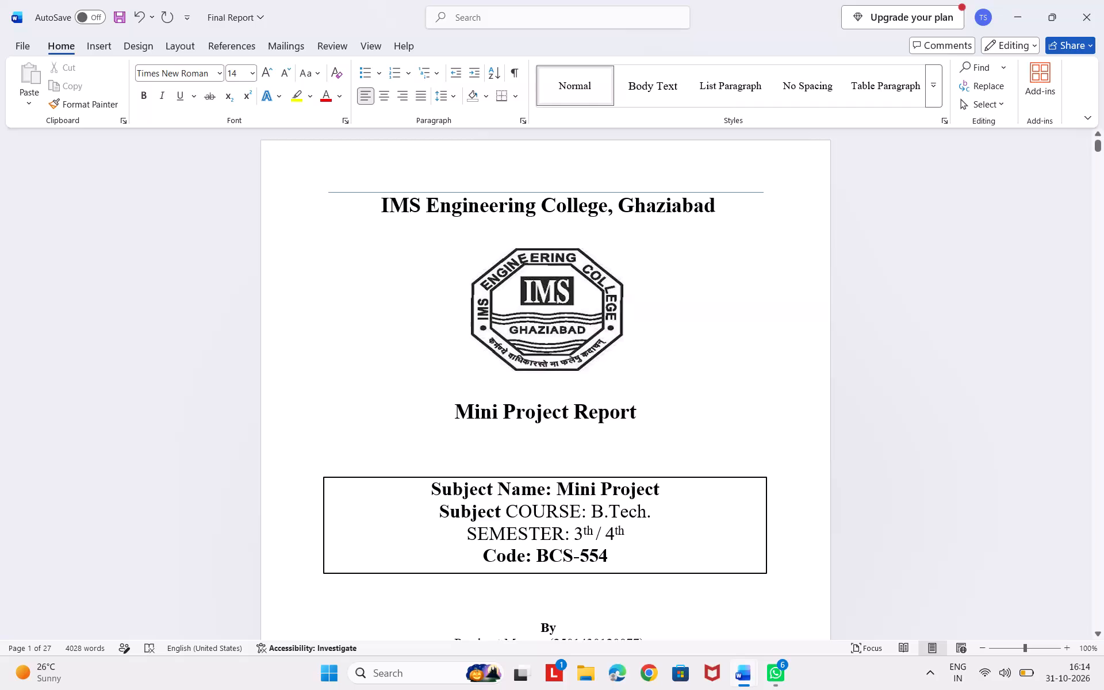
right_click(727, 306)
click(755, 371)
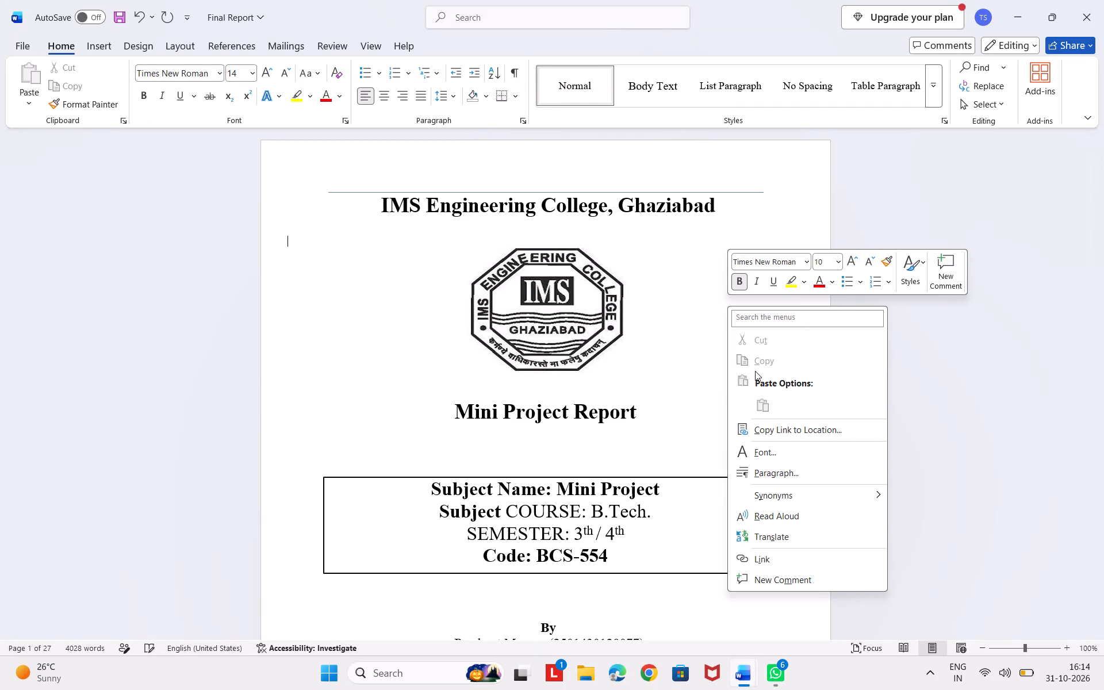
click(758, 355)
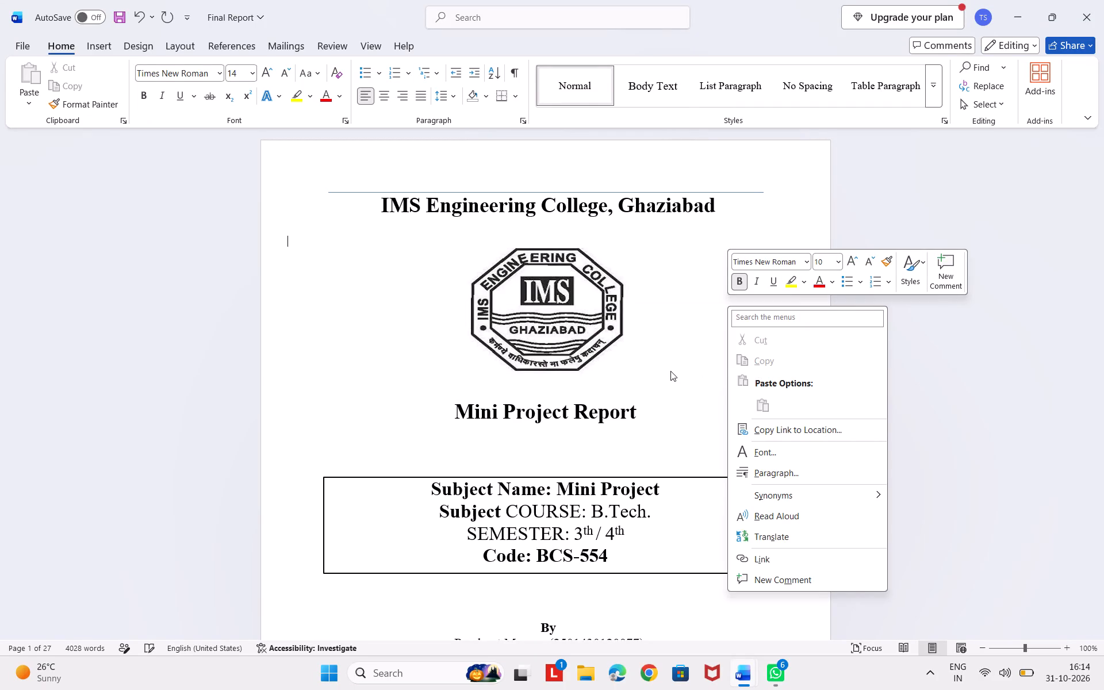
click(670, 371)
Look through the report's pages from the cover past the vision and contents pages to the game code, and return to the cover.
scroll(674, 358, down, 11)
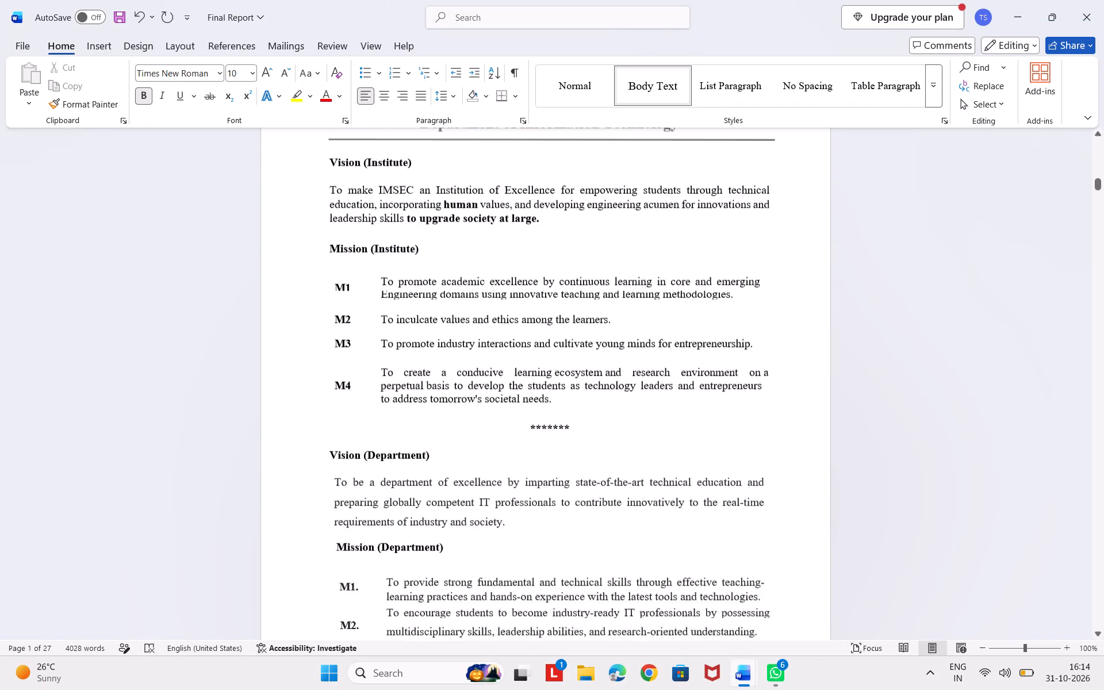
scroll(674, 358, down, 19)
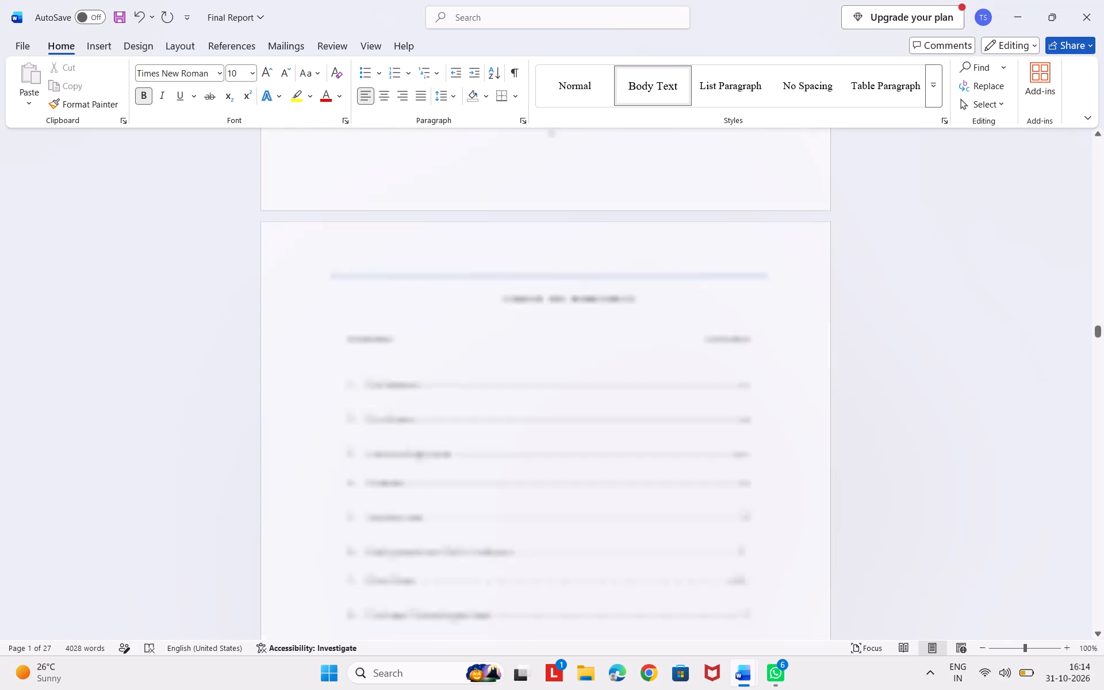
scroll(674, 358, down, 6)
scroll(674, 358, up, 15)
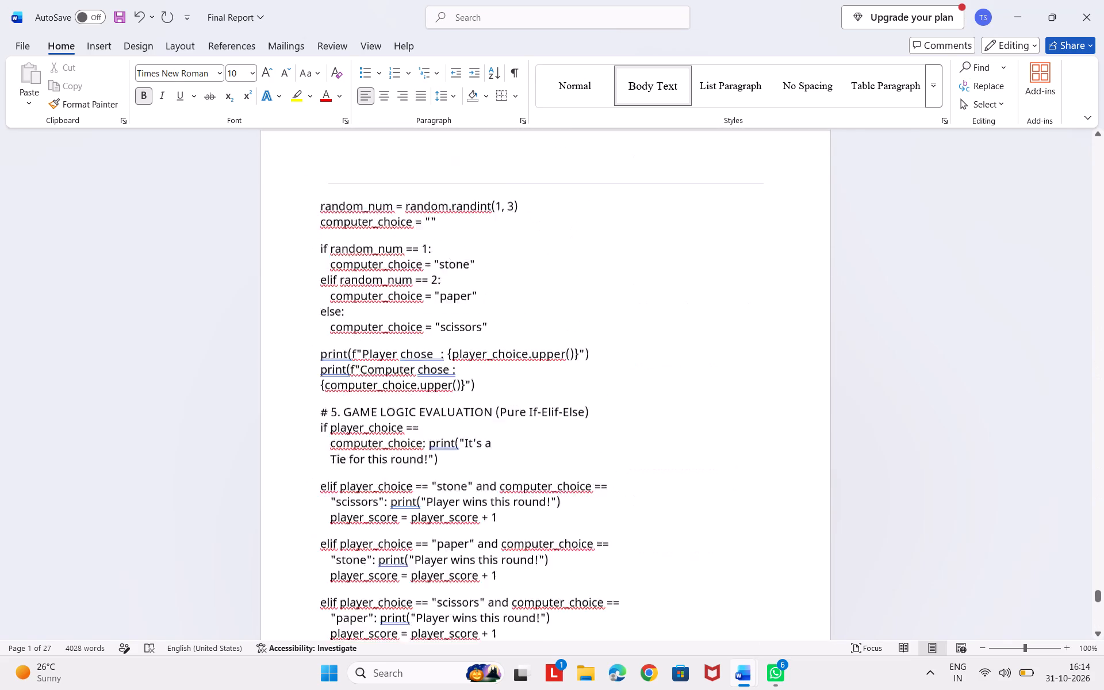
scroll(674, 358, up, 4)
scroll(674, 358, up, 20)
scroll(674, 358, up, 20)
scroll(674, 358, up, 20)
scroll(676, 680, down, 1)
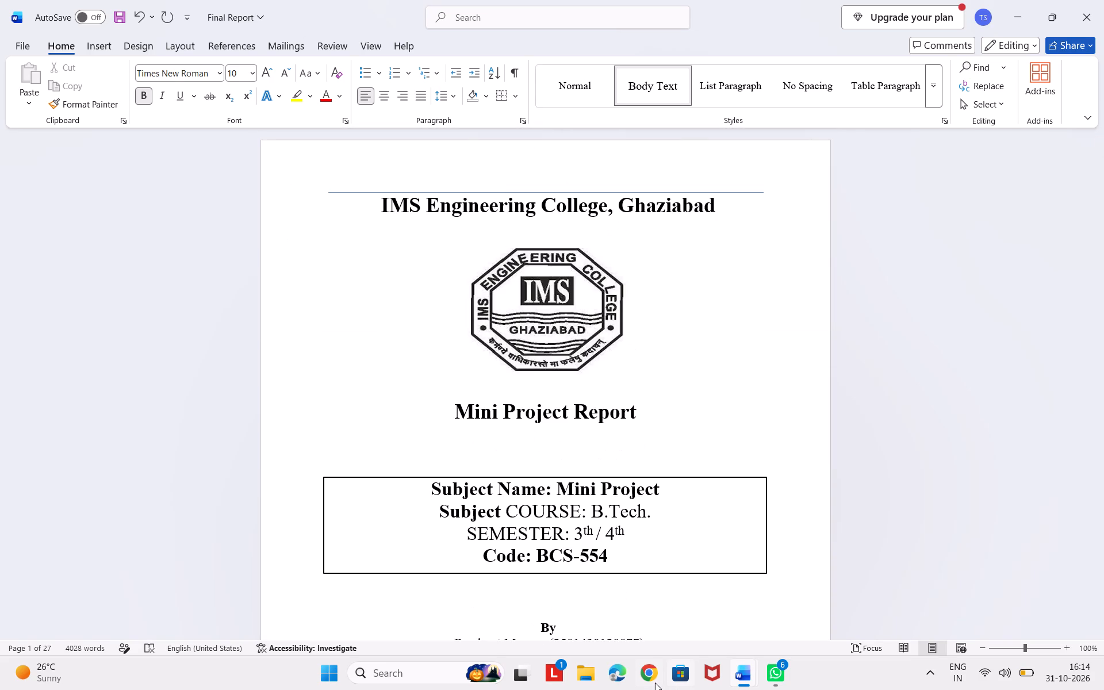
scroll(655, 683, down, 1)
Copy the entire cover page content, from the college name and logo through the date October 2026.
drag(370, 204, 496, 465)
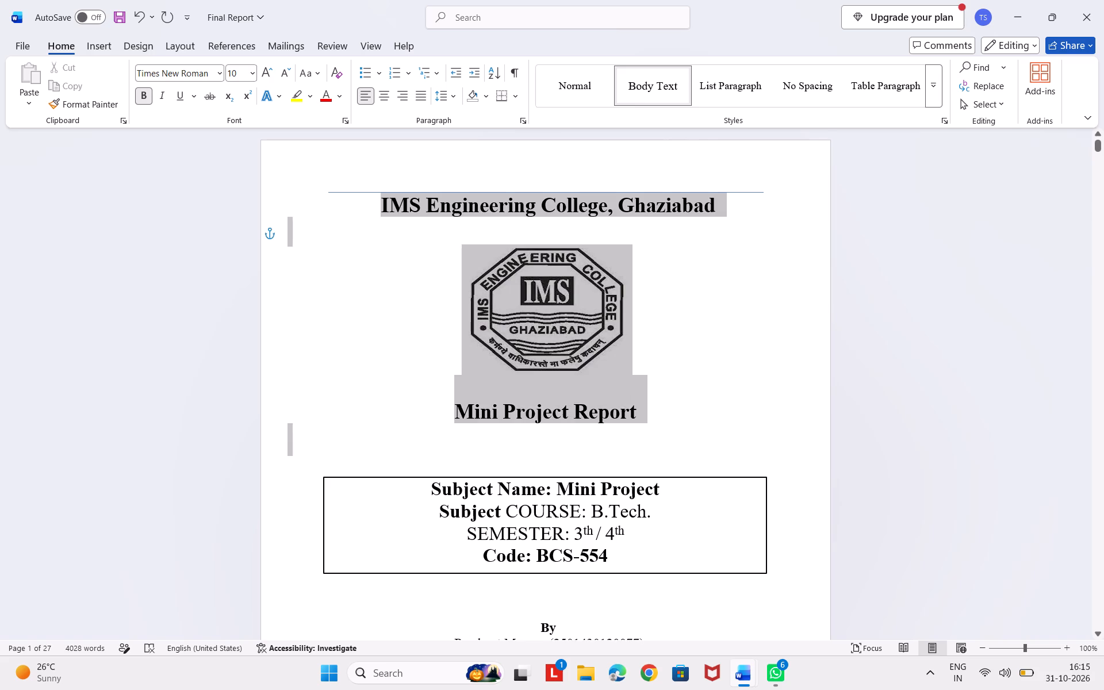
drag(496, 465, 680, 578)
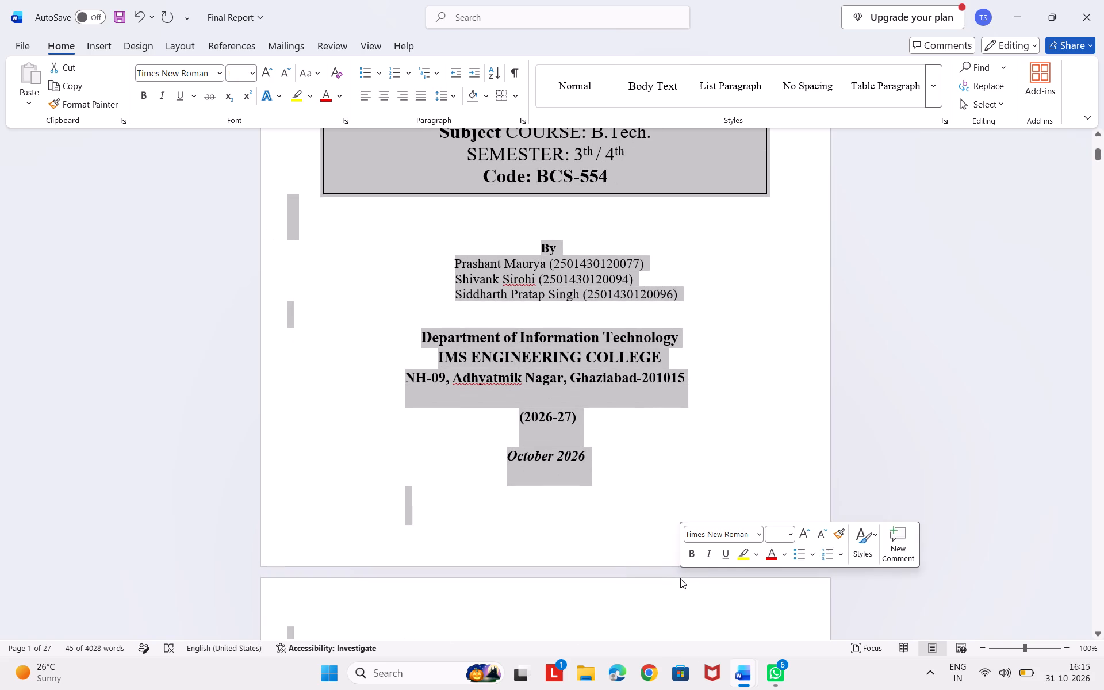
key(ctrl+c)
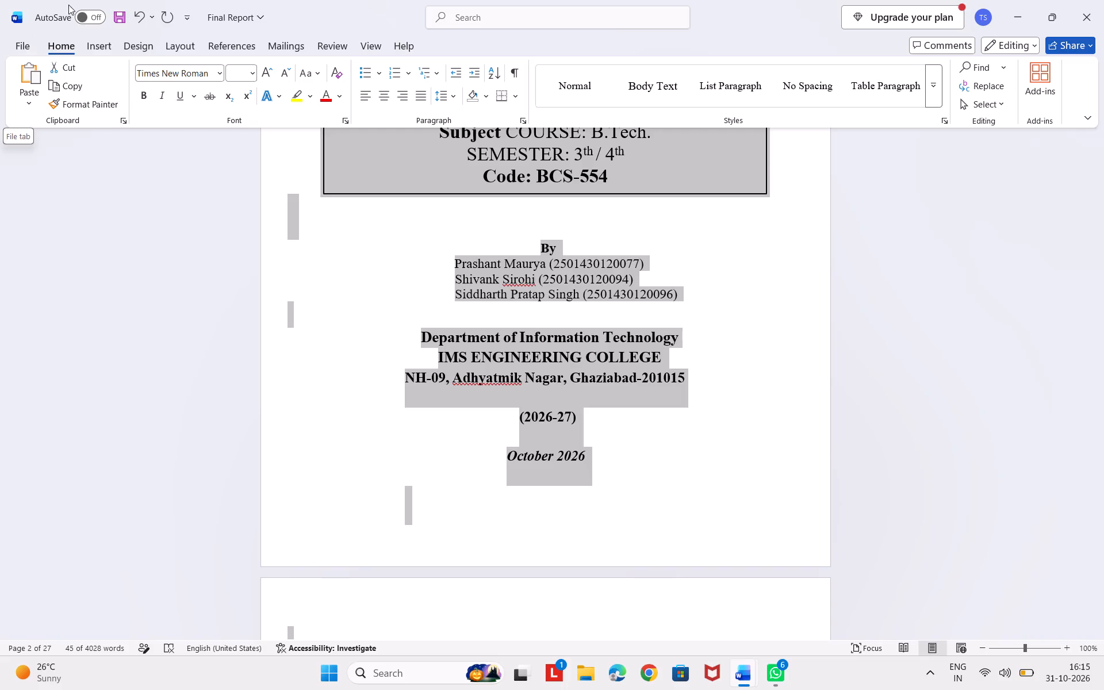
Turn on AutoSave for the Final Report by uploading it to OneDrive - Personal.
click(79, 20)
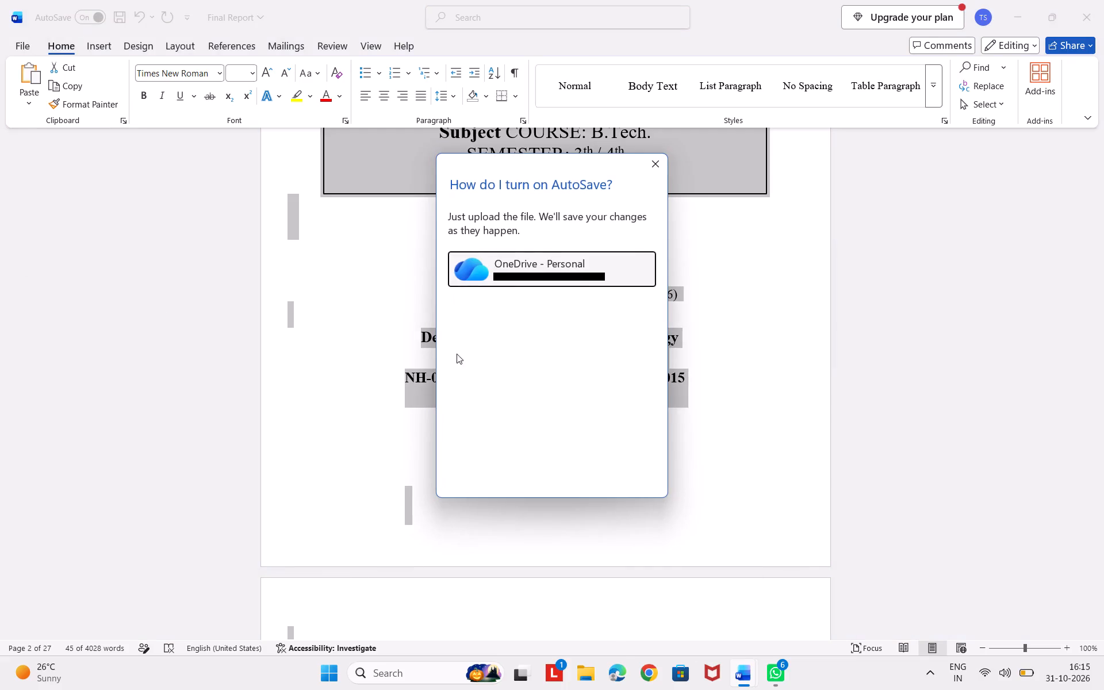
click(570, 277)
click(21, 41)
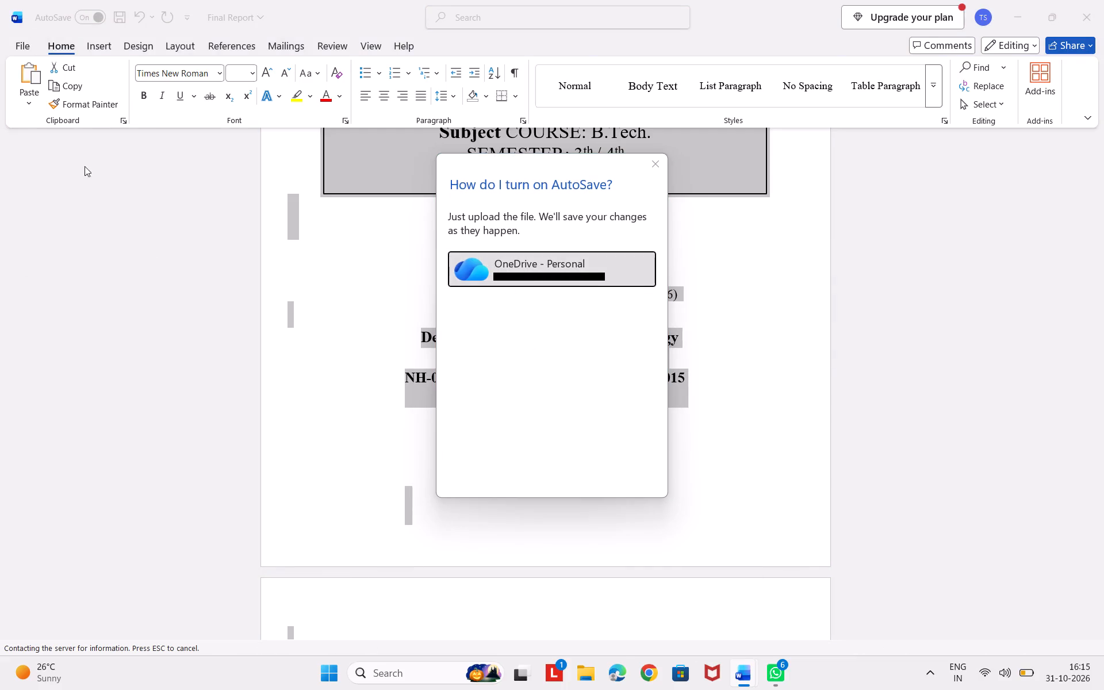
click(650, 163)
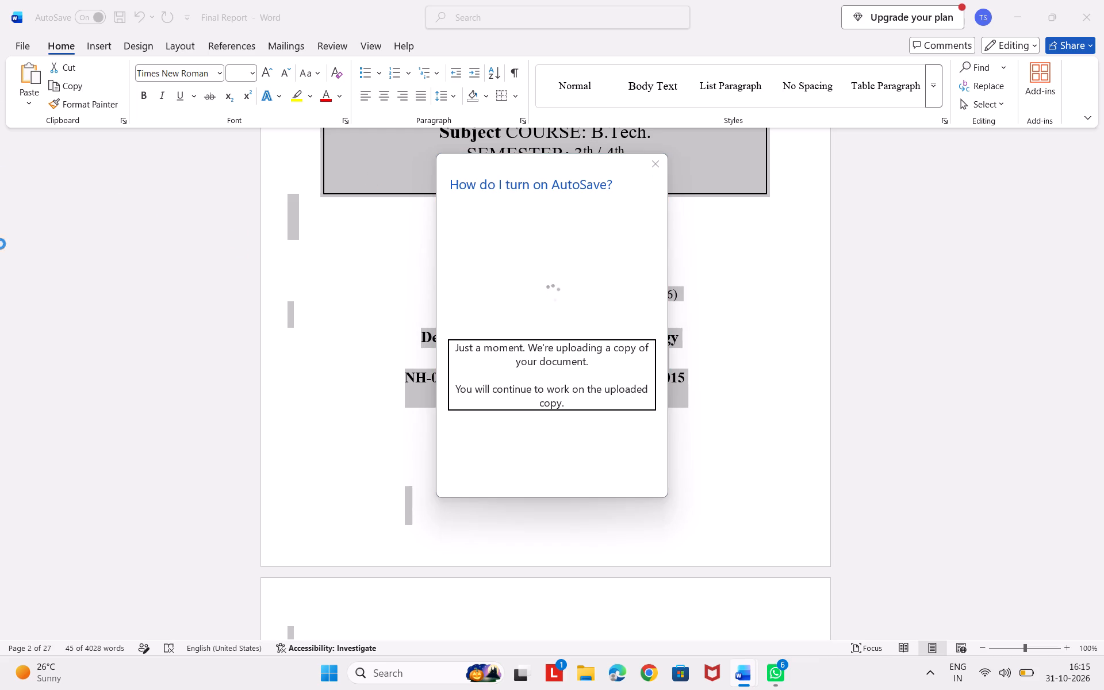
Create a blank document and paste the copied cover page content into it.
click(20, 47)
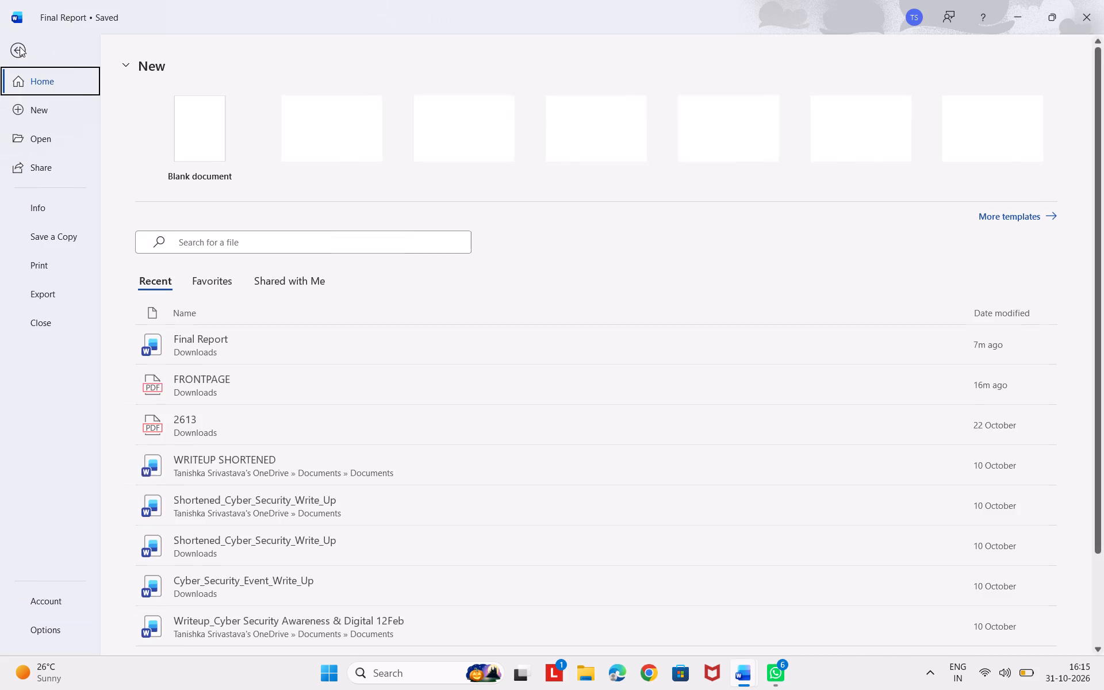
click(211, 125)
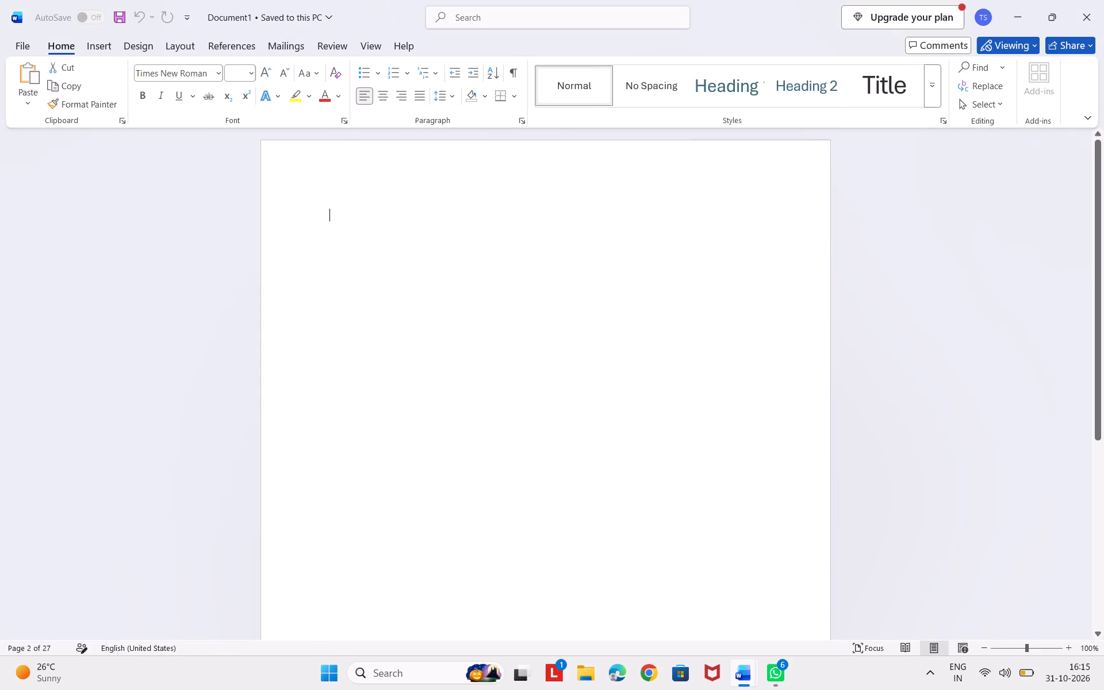
key(ctrl+v)
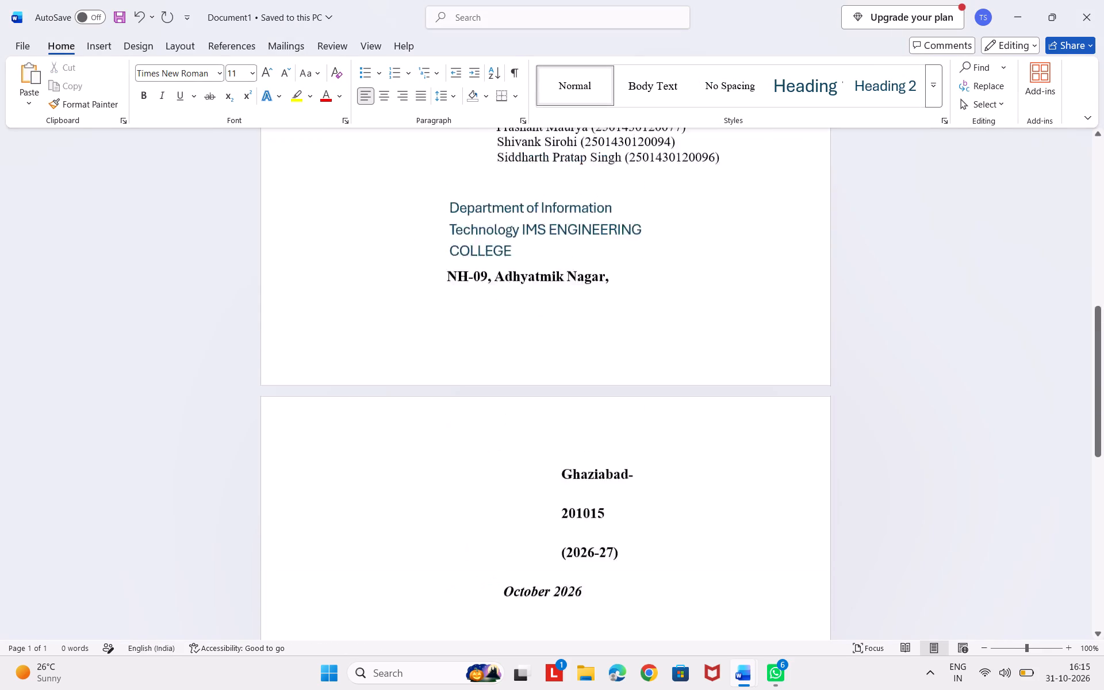
scroll(412, 362, up, 1)
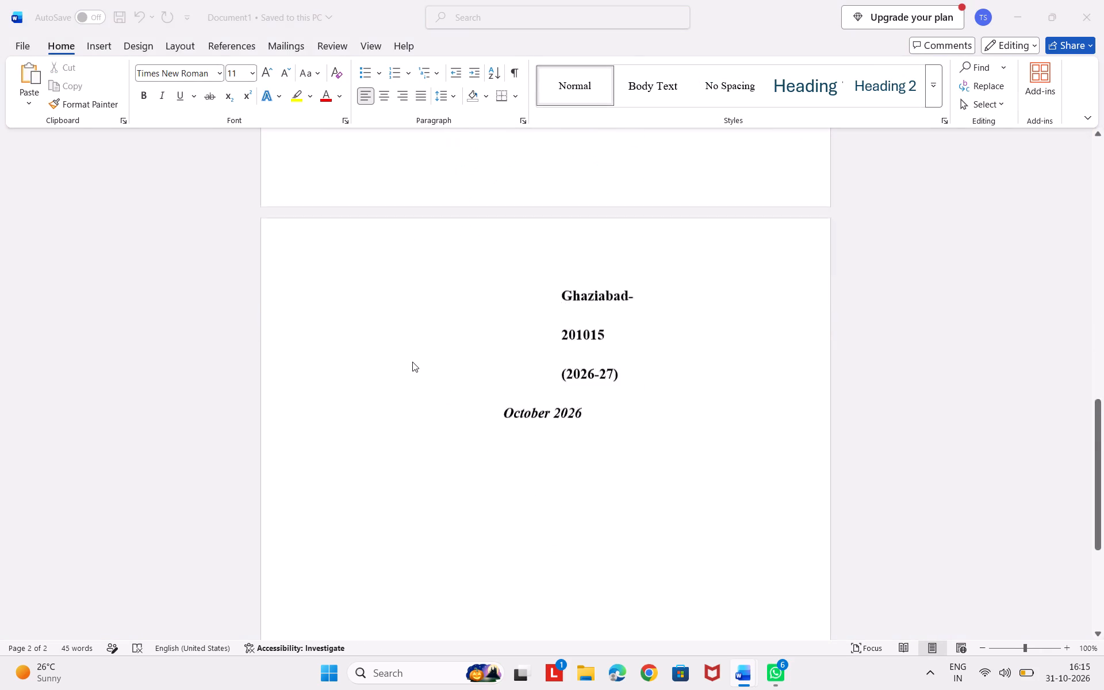
scroll(412, 362, up, 2)
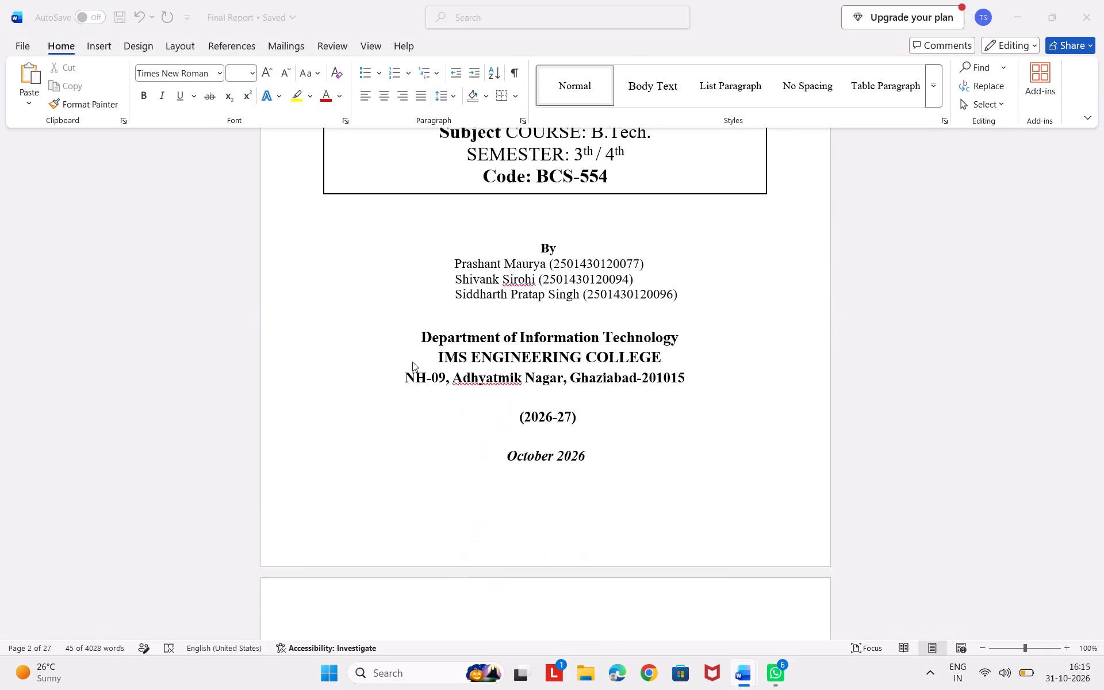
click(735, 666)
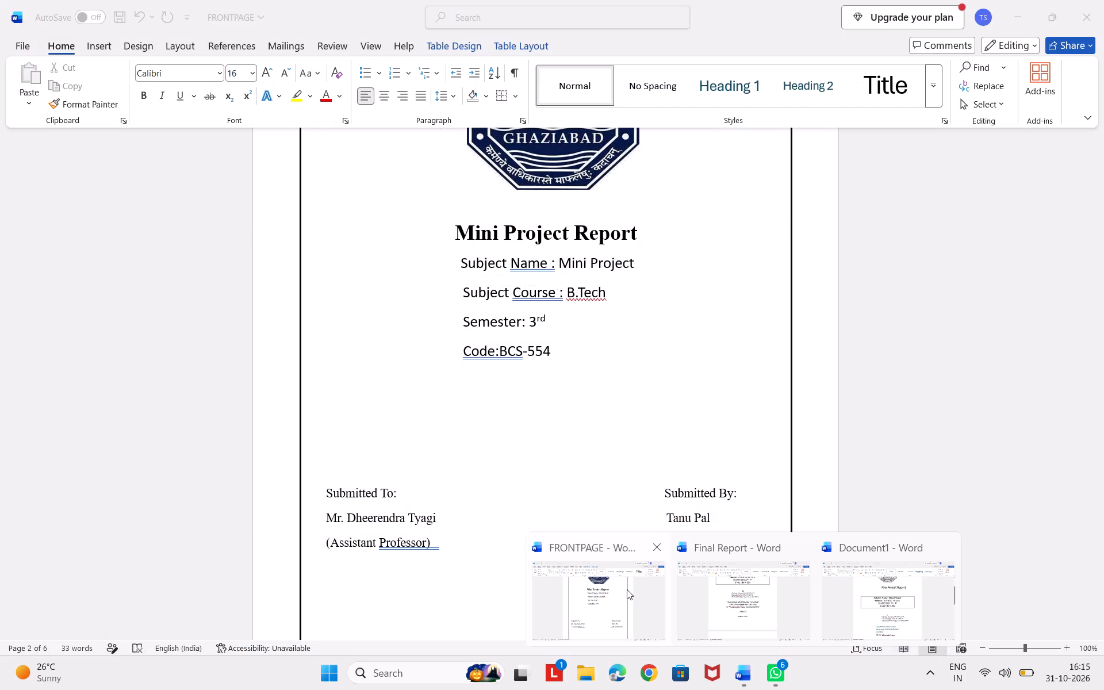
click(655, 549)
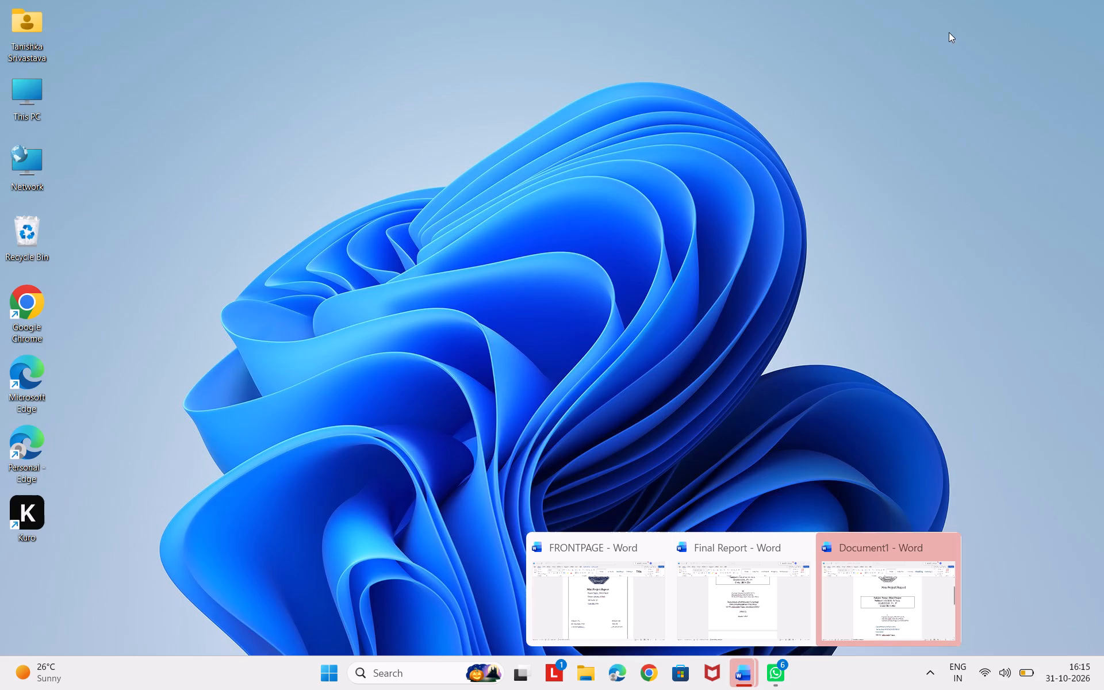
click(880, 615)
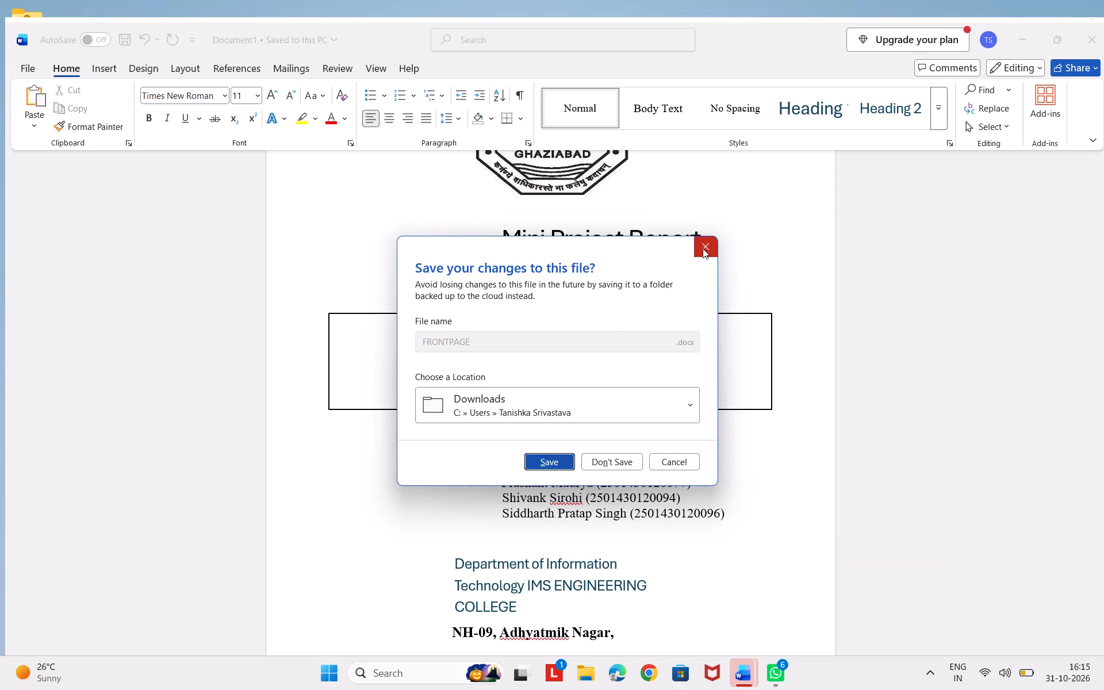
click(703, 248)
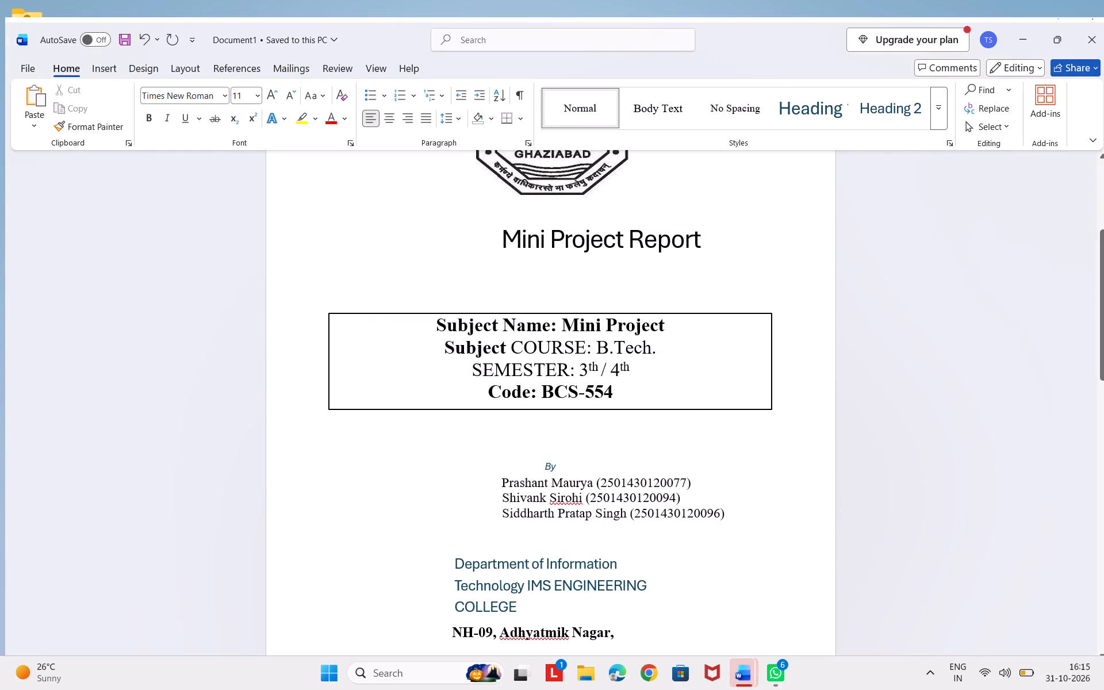
In Document1, replace the indent before the first student entry with spaces, and minimize the document.
click(498, 486)
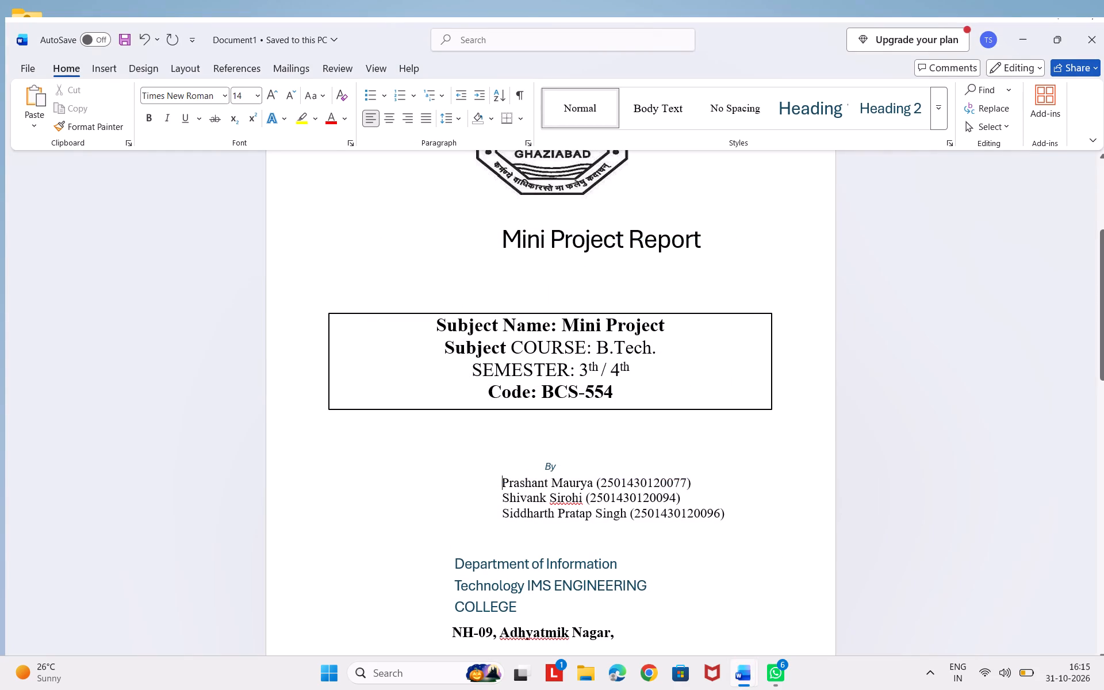
key(space)
key(BackSpace)
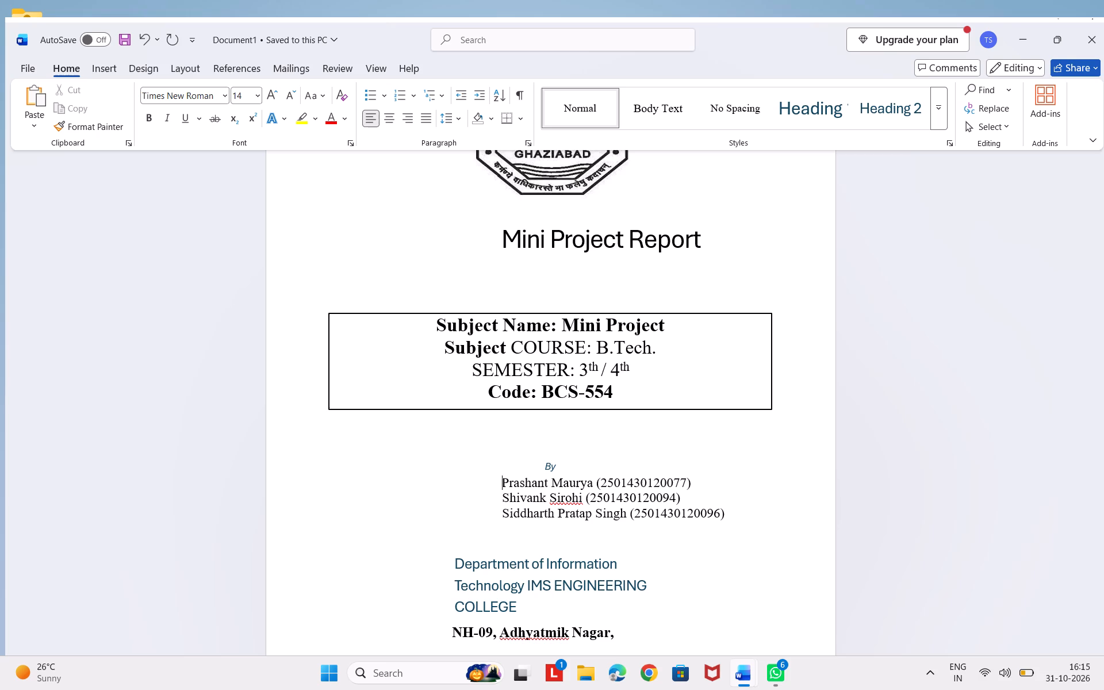
key(BackSpace)
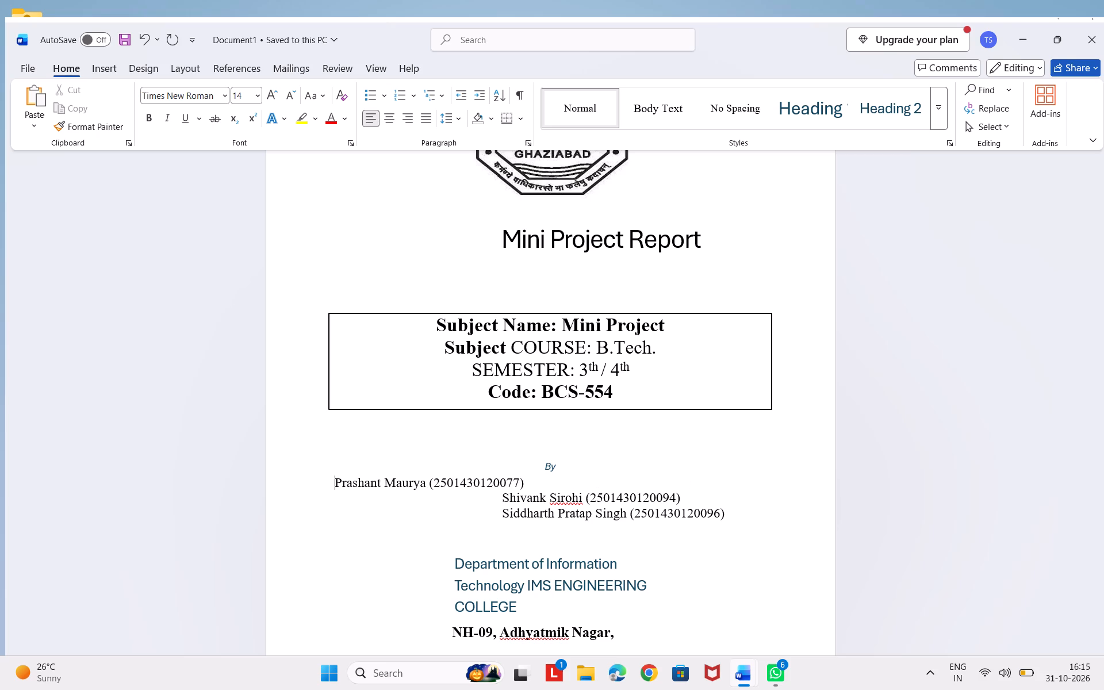
key(space)
key(space)
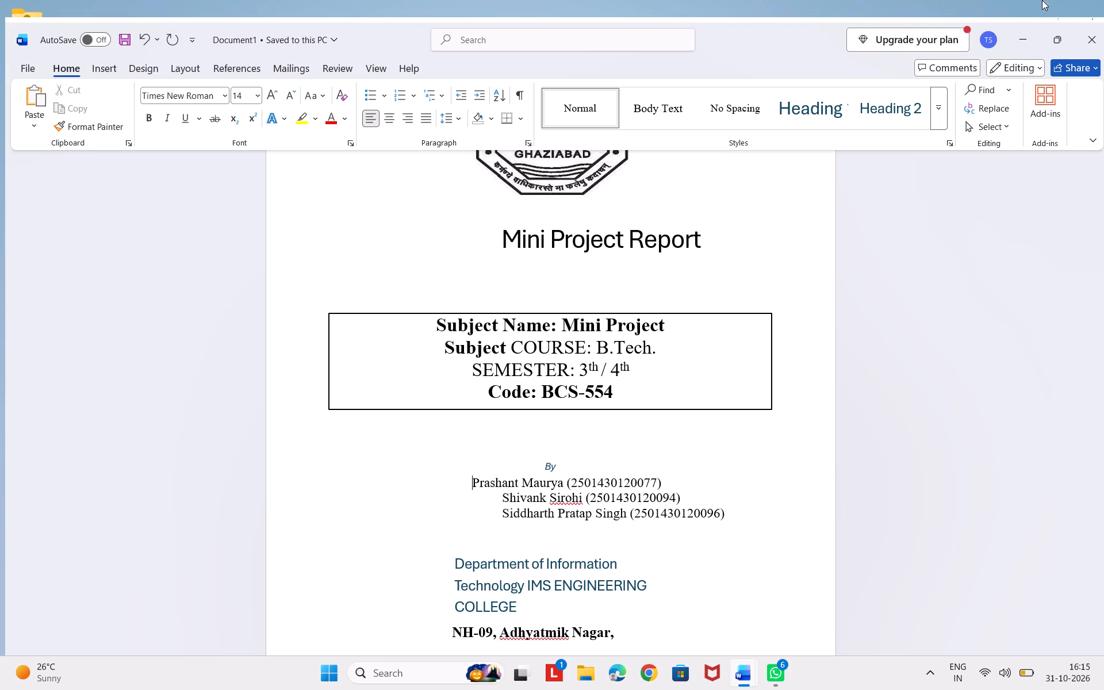
click(1031, 33)
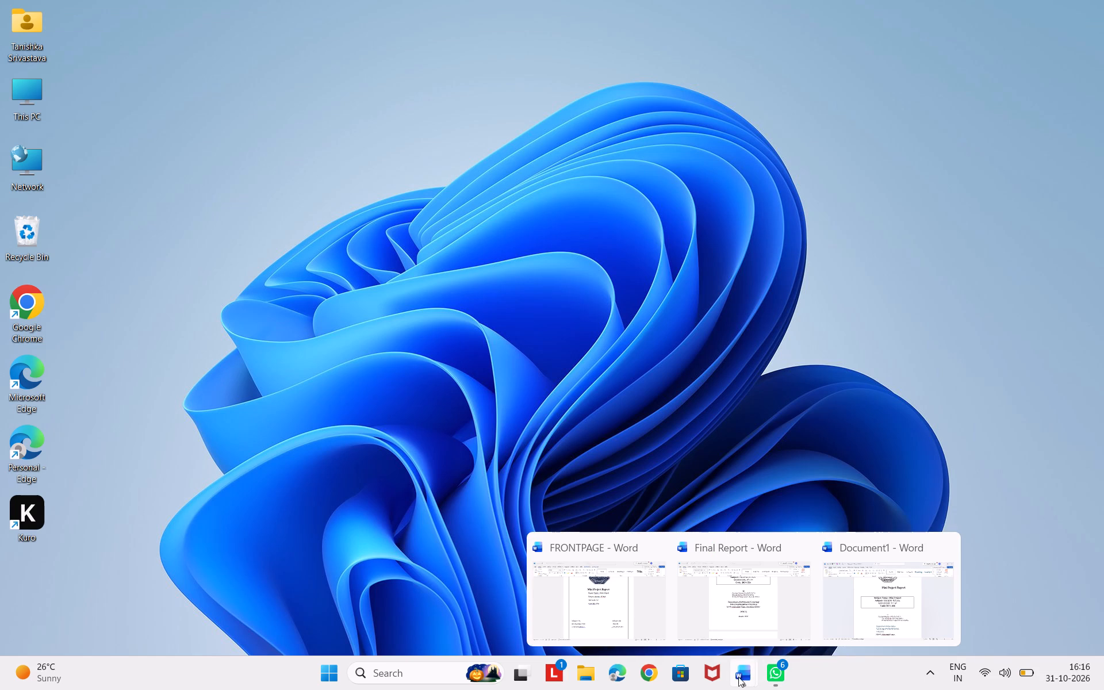
Print the whole Final Report with Microsoft Print to PDF, saving it in Downloads as "mini project front page".
click(733, 618)
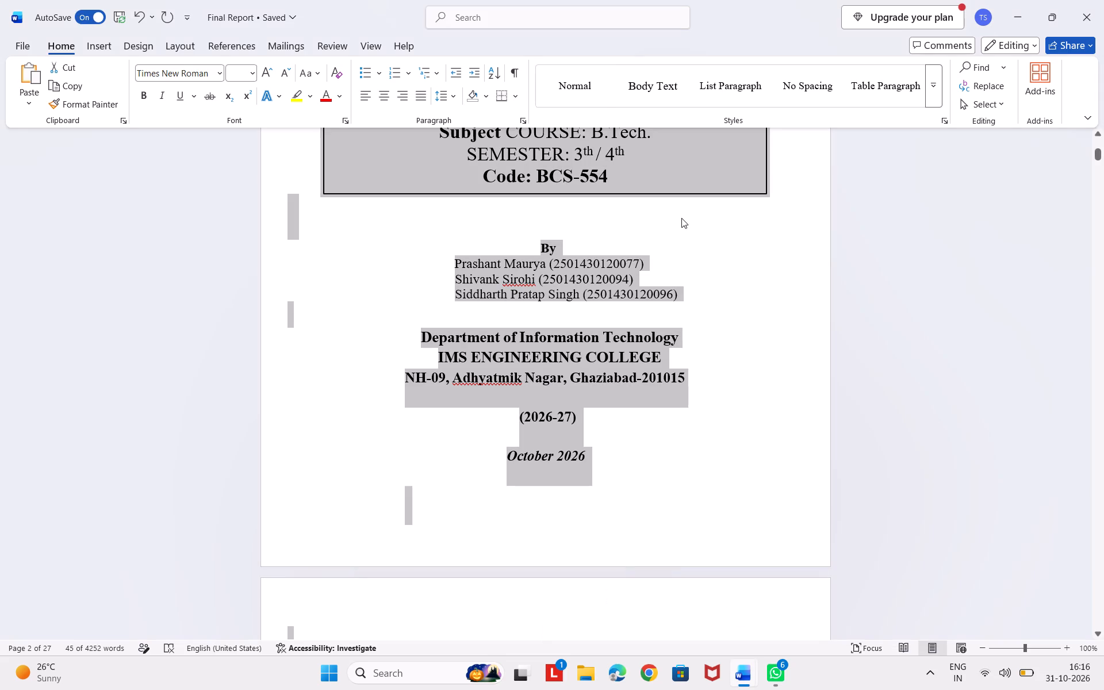
click(18, 44)
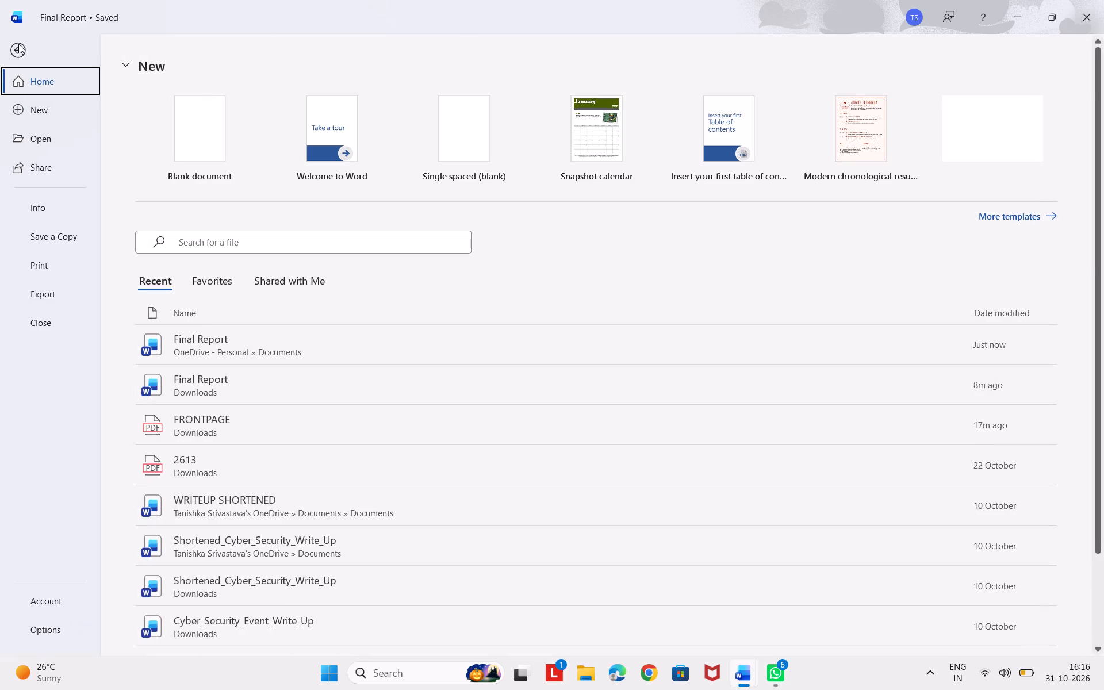
click(43, 259)
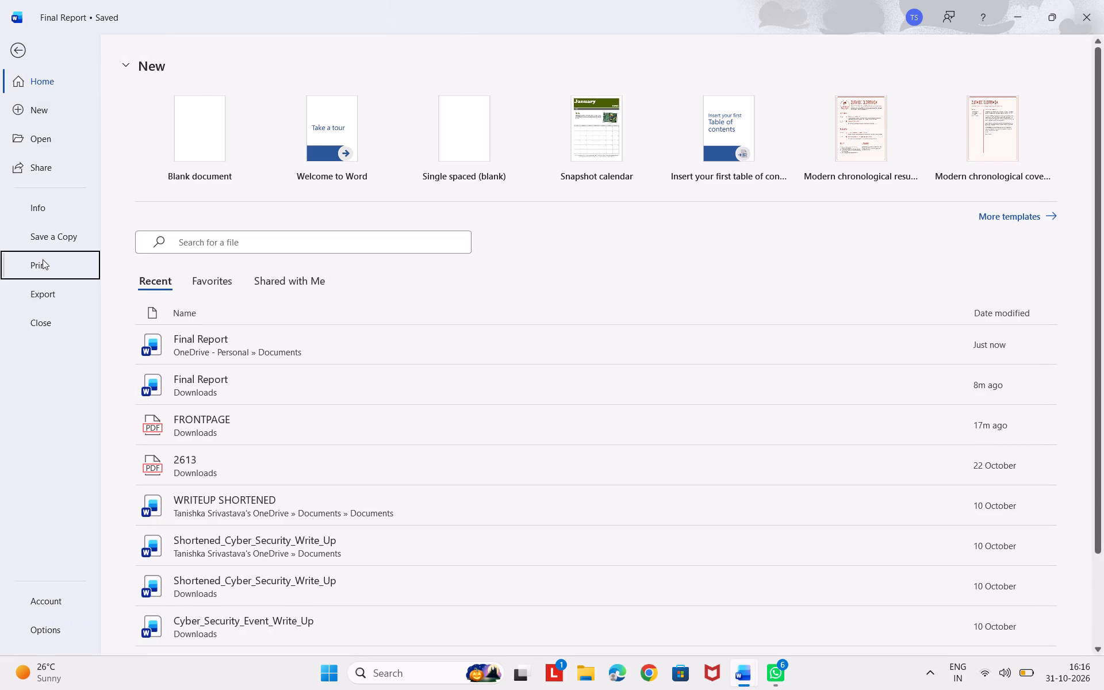
click(43, 259)
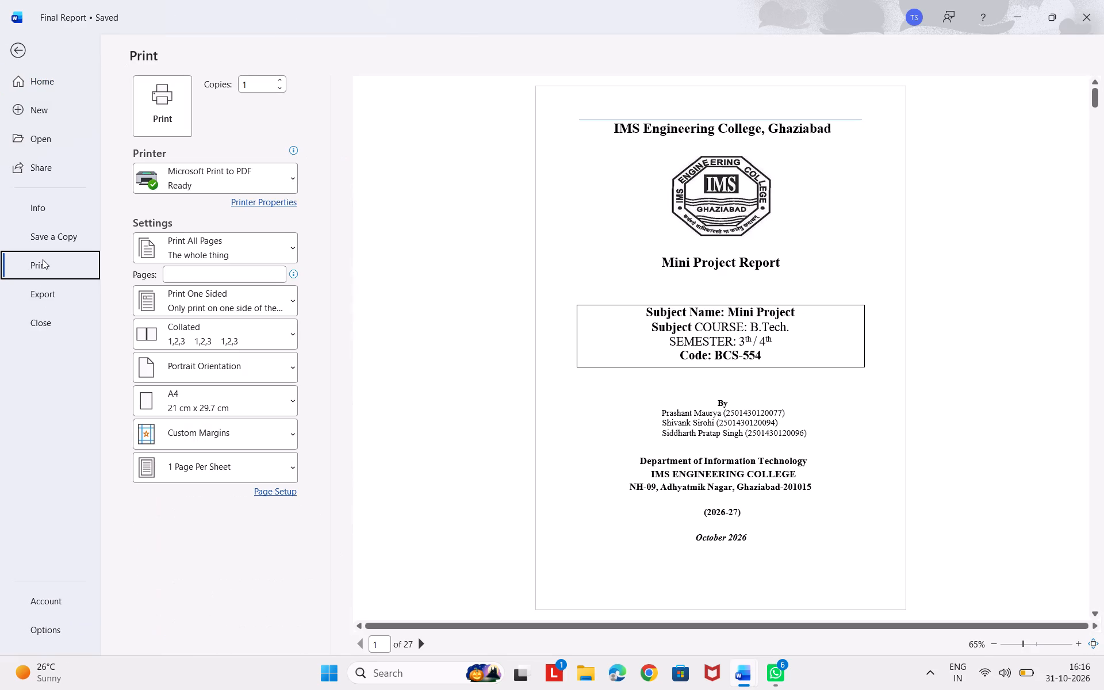
click(164, 102)
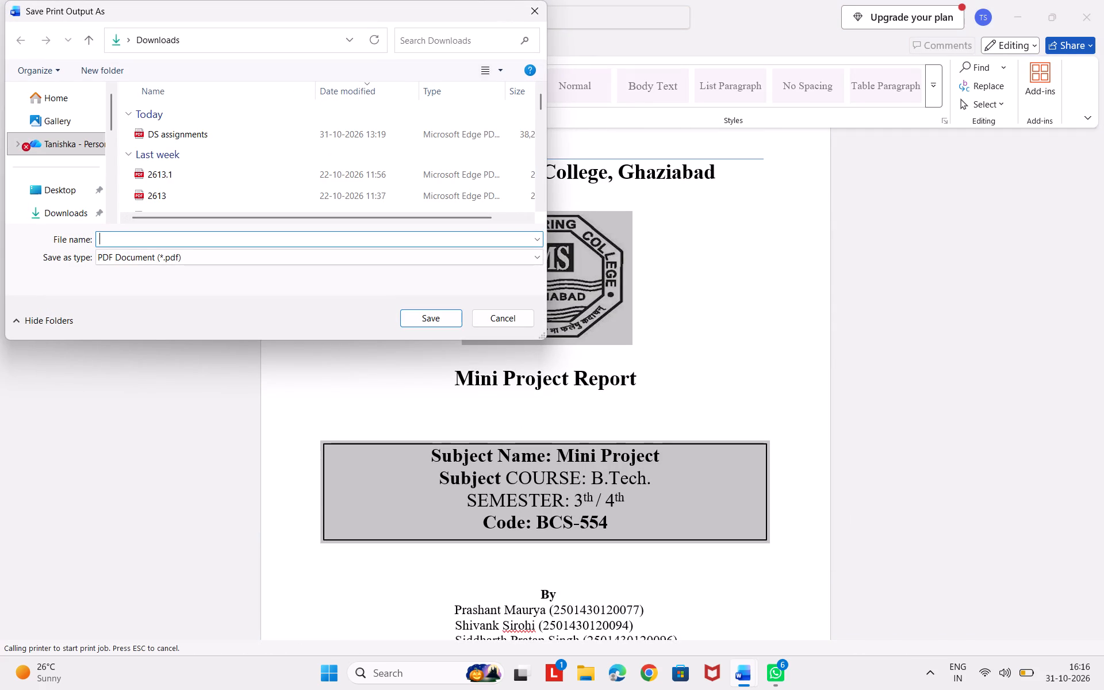
text(mini)
key(space)
text(pr)
text(oject)
key(space)
text(front pa)
text(ge)
click(440, 318)
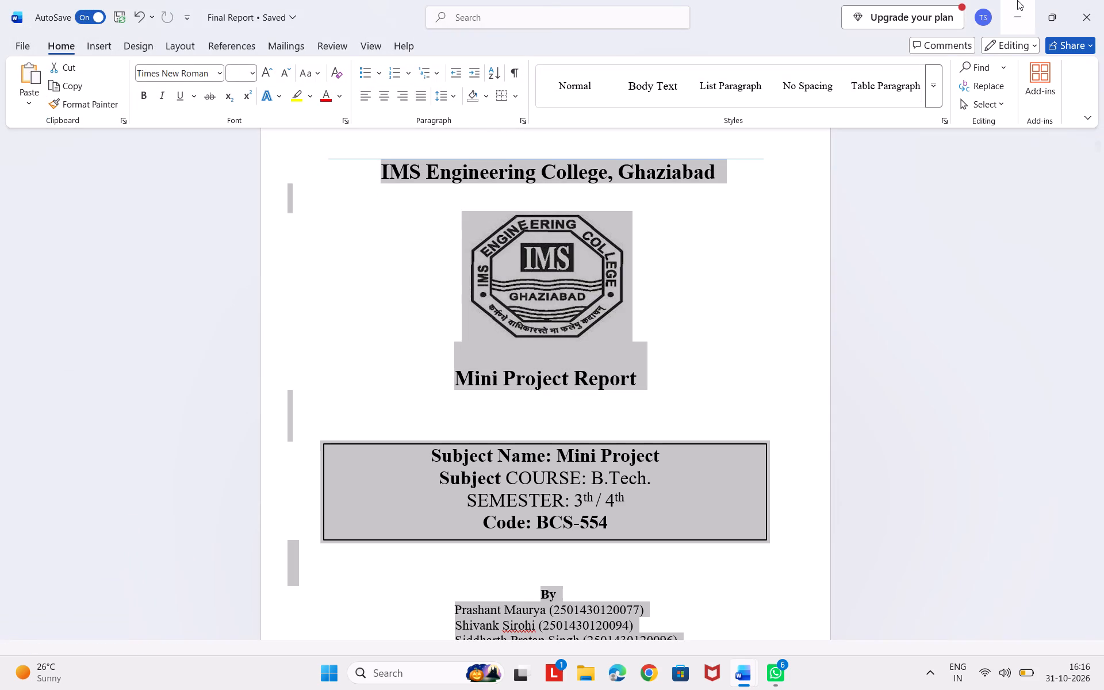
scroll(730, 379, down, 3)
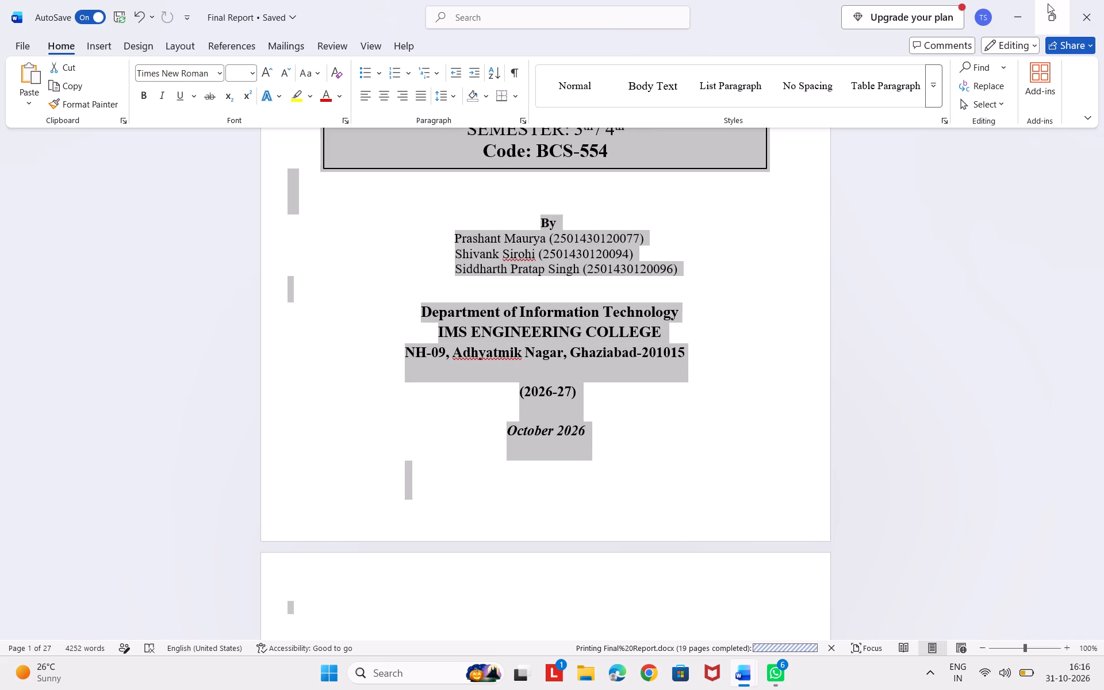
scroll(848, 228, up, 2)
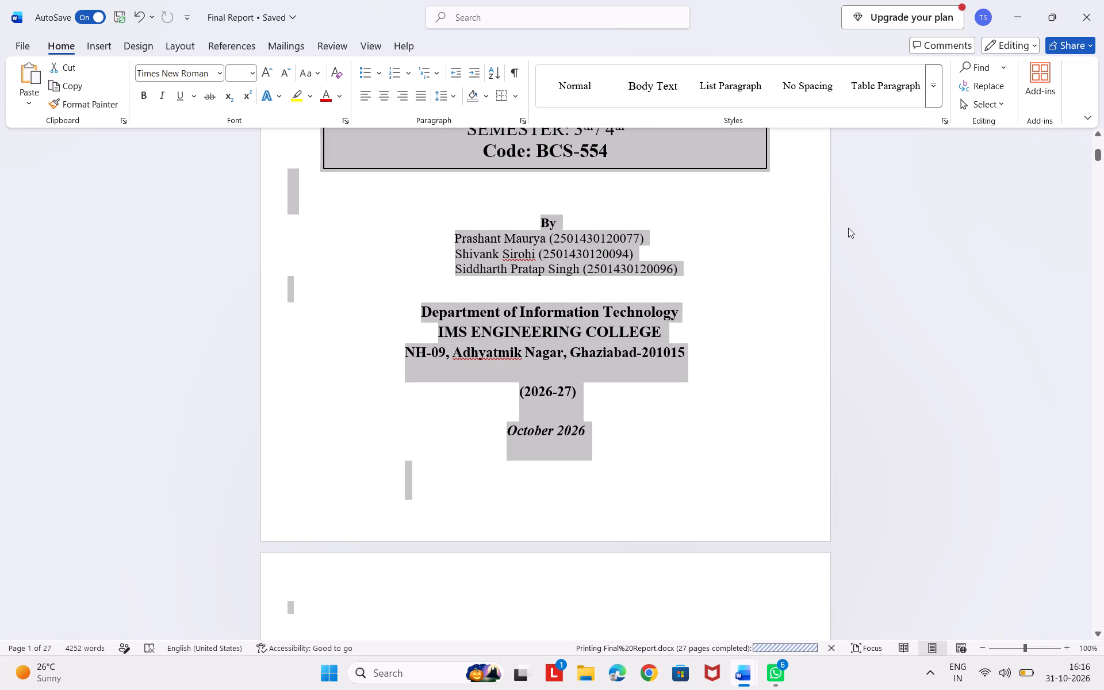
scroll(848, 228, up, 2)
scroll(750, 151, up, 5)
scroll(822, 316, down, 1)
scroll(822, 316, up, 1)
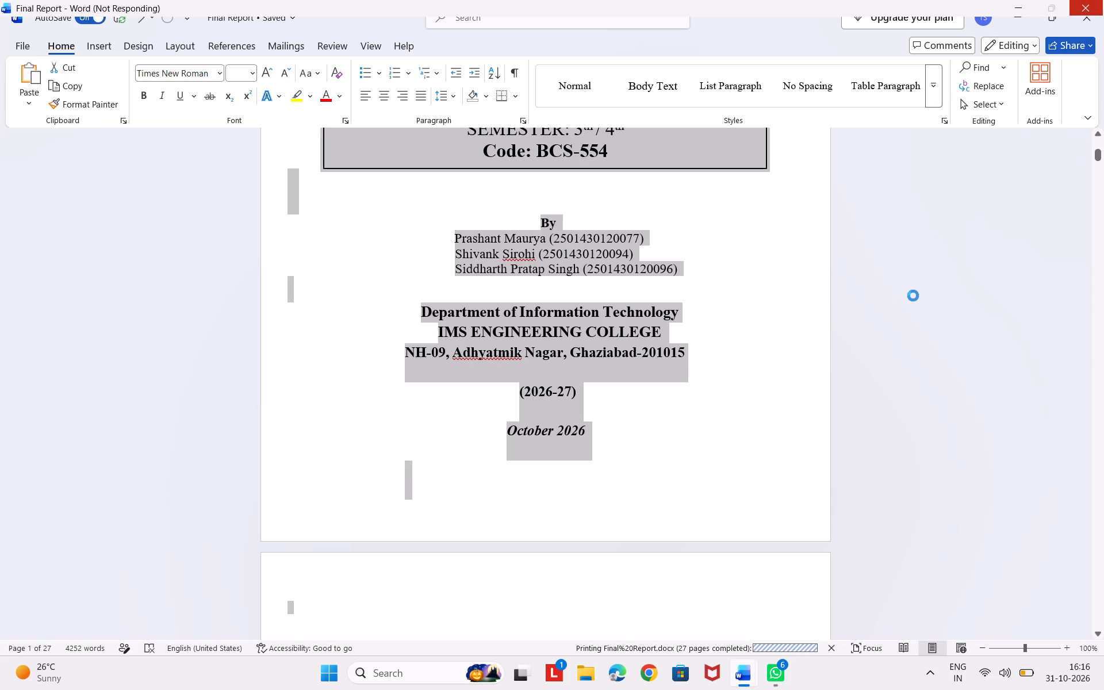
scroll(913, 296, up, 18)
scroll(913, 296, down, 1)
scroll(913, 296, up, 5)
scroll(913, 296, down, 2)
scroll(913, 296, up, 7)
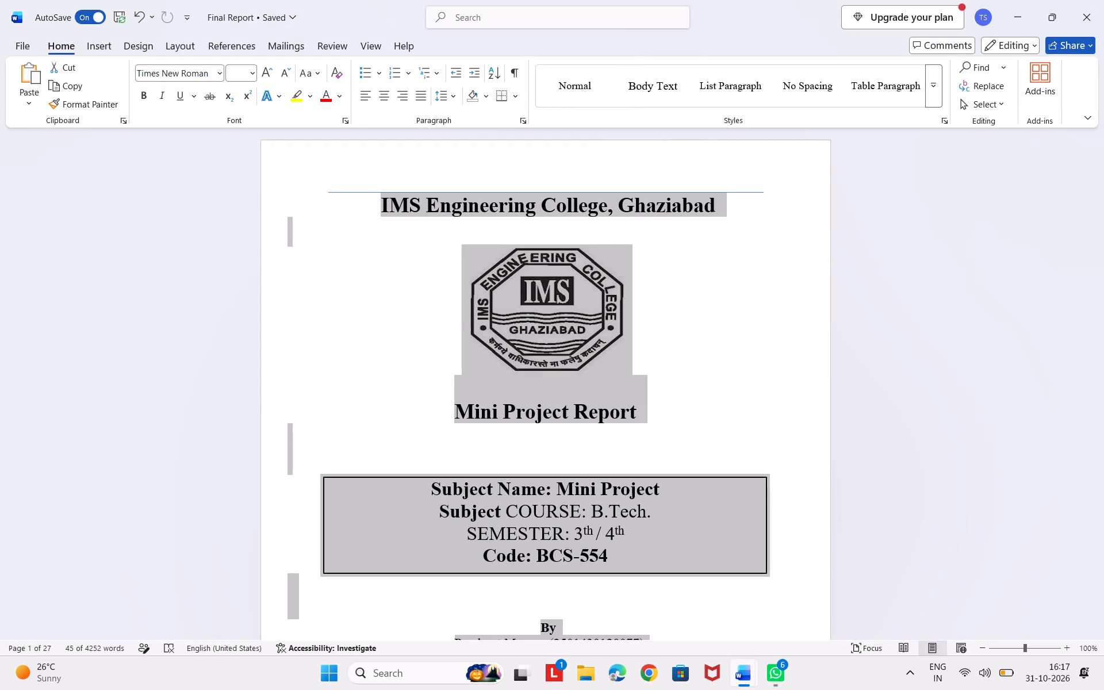
In the Final Report's cover page department line, replace "Information Technology" with "Computer Science".
click(747, 362)
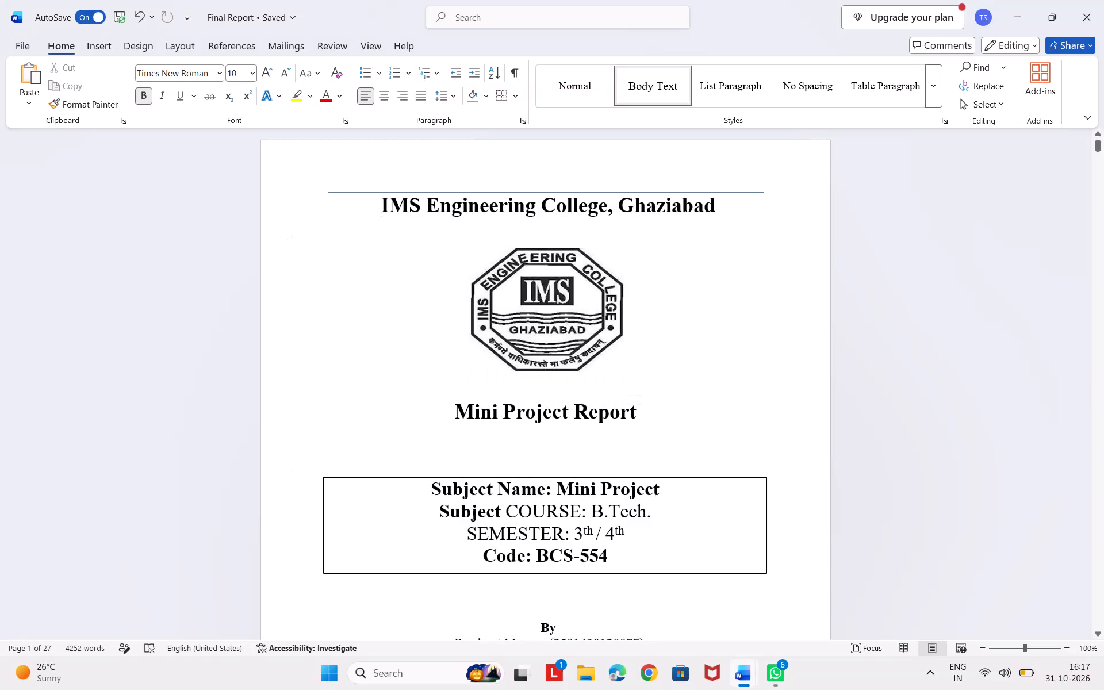
scroll(704, 457, down, 4)
scroll(704, 457, up, 1)
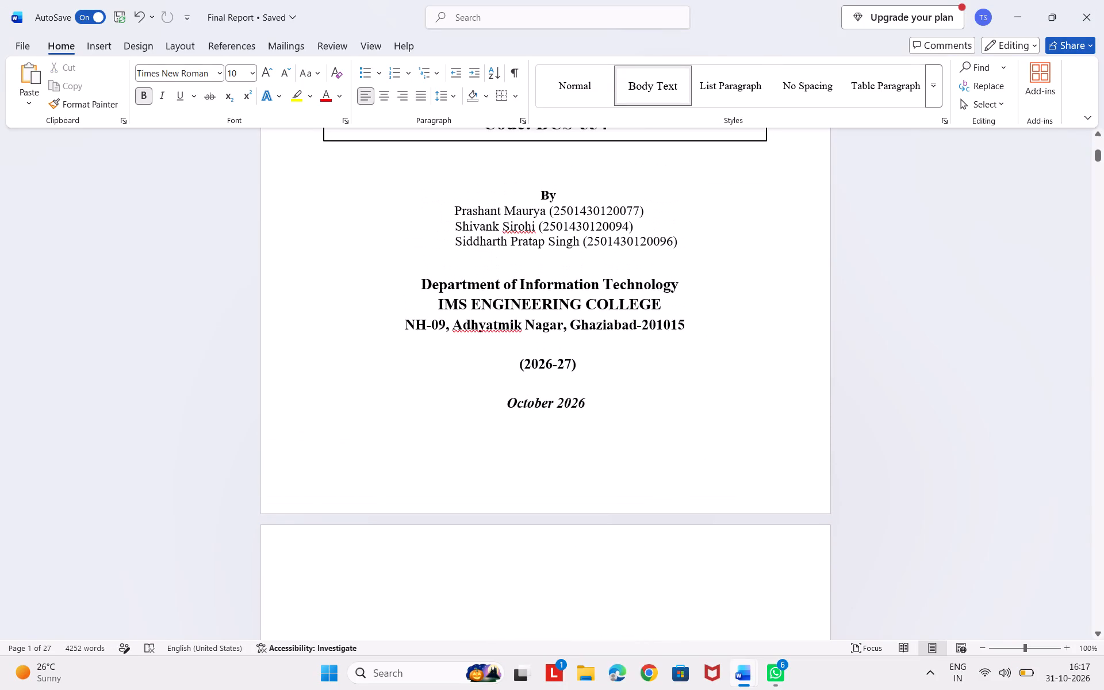
click(680, 286)
key(BackSpace)
key(BackSpace)
key(BackSpace)
key(BackSpace)
key(BackSpace)
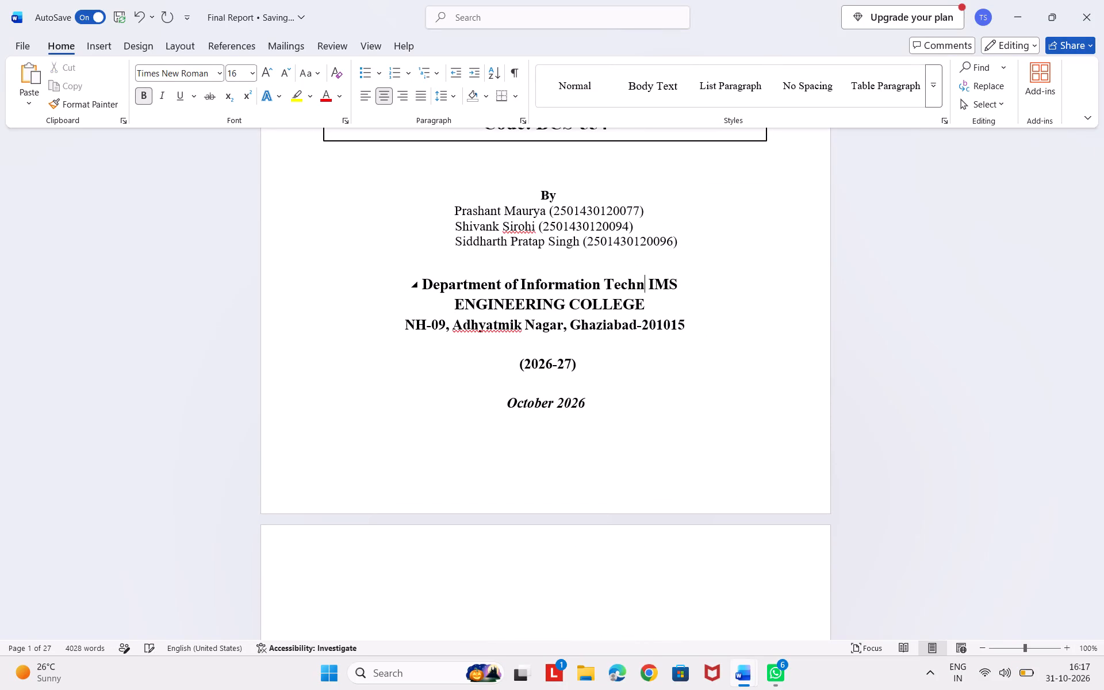
key(BackSpace)
key(BackSpace)
key(BackSpace)
key(BackSpace)
key(BackSpace)
key(BackSpace)
key(BackSpace)
key(BackSpace)
key(BackSpace)
key(BackSpace)
key(BackSpace)
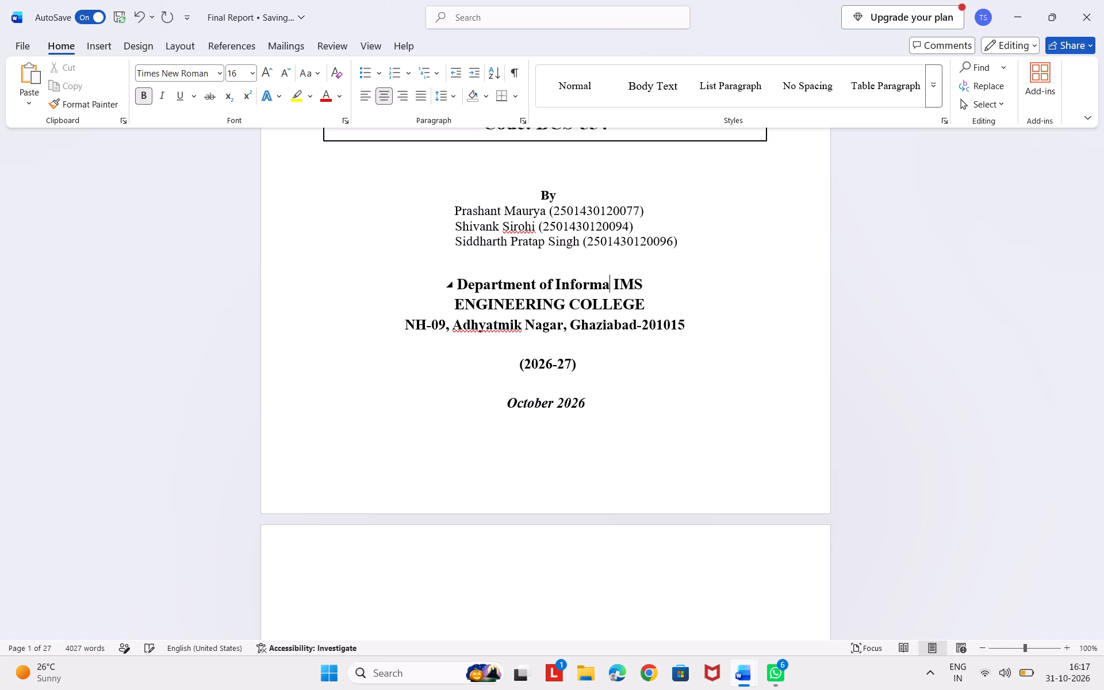
key(BackSpace)
key(BackSpace)
key(BackSpace)
key(BackSpace)
key(BackSpace)
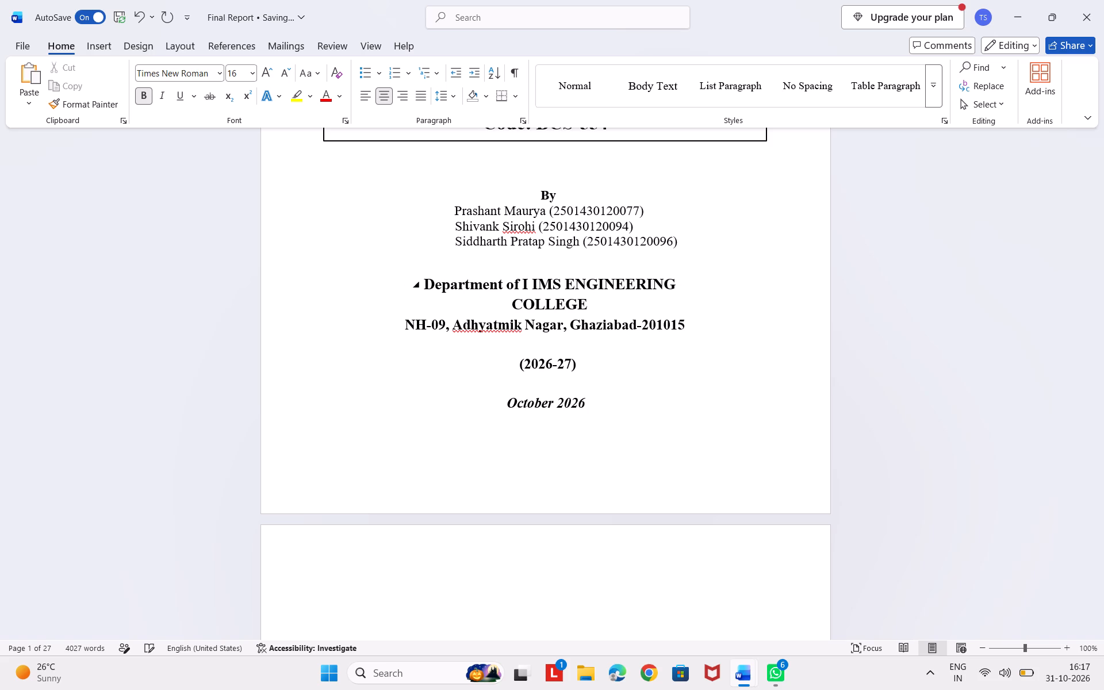
key(BackSpace)
key(c)
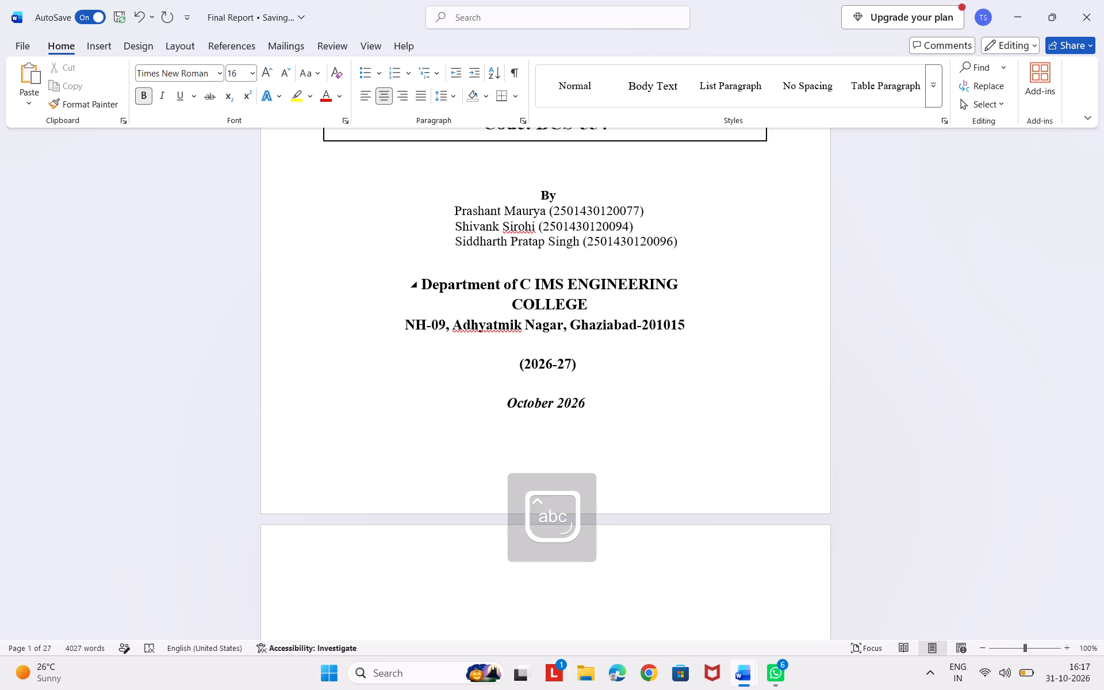
key(o)
text(mputer)
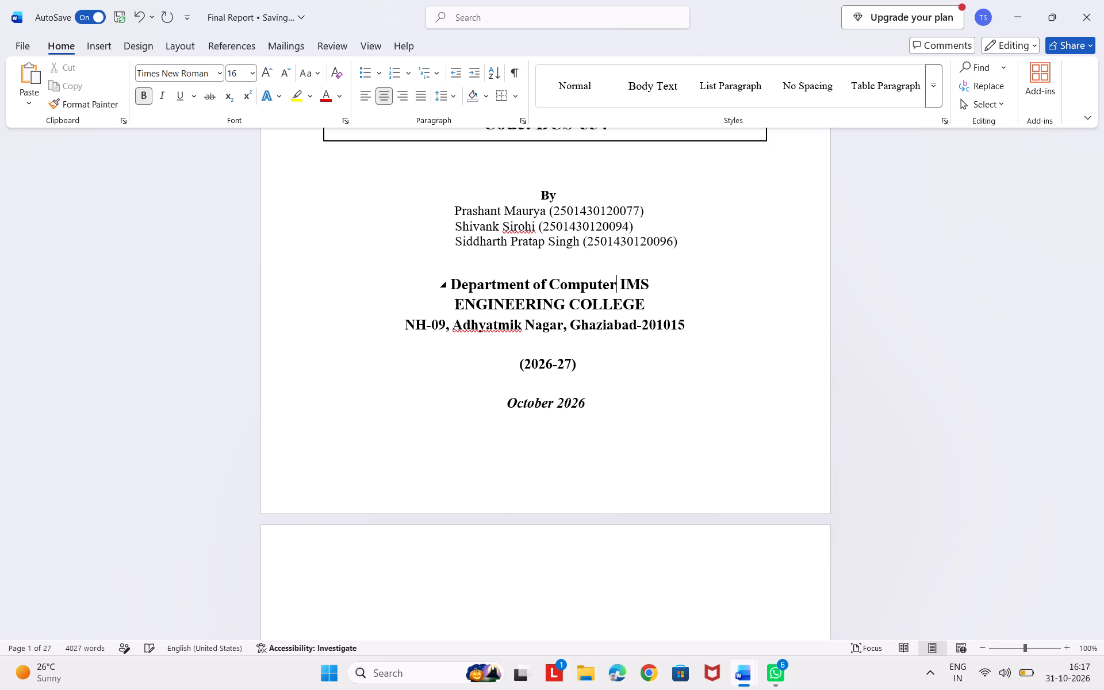
key(space)
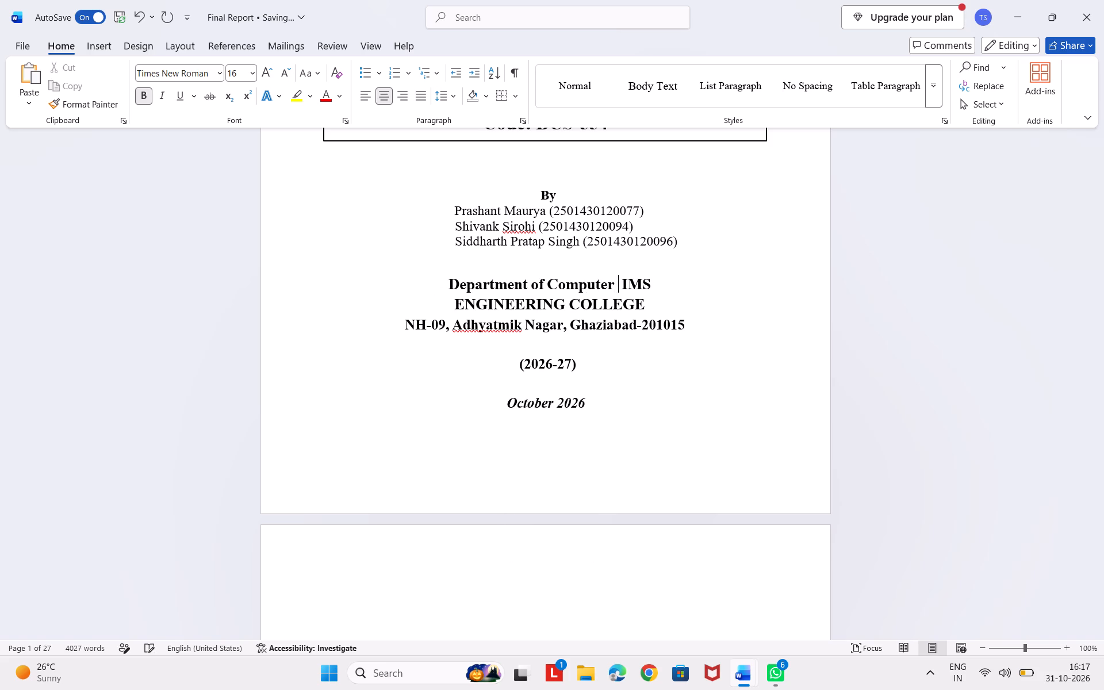
key(s)
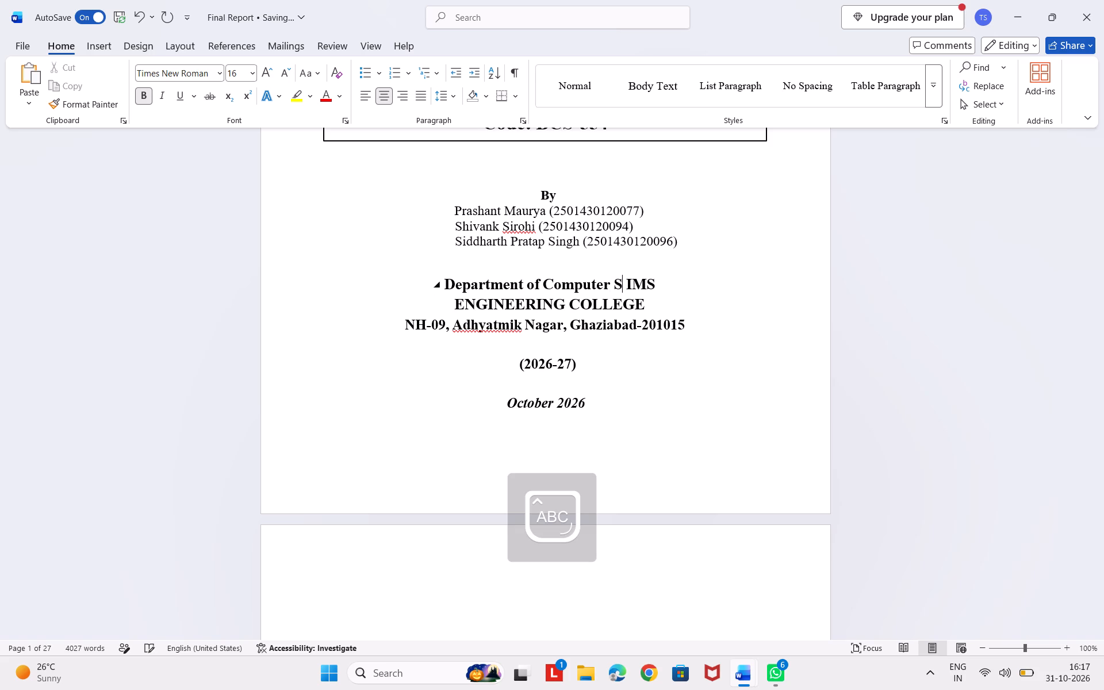
key(c)
text(ience)
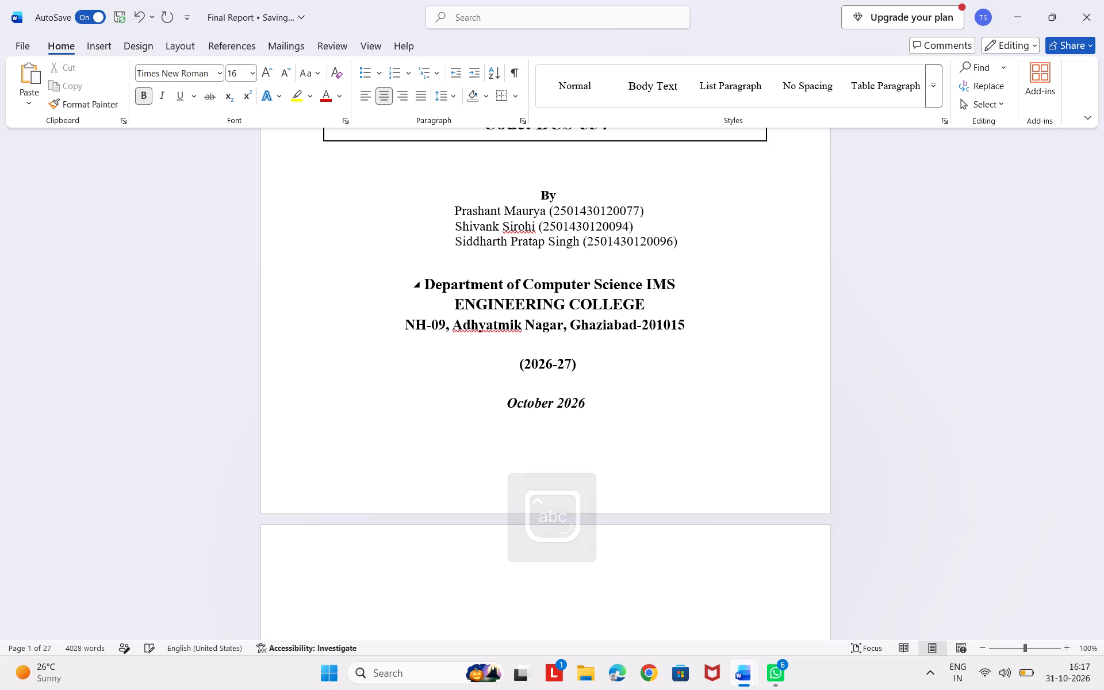
Add spaces after "Department of Computer Science" to push "IMS ENGINEERING COLLEGE" onto its own line.
key(space)
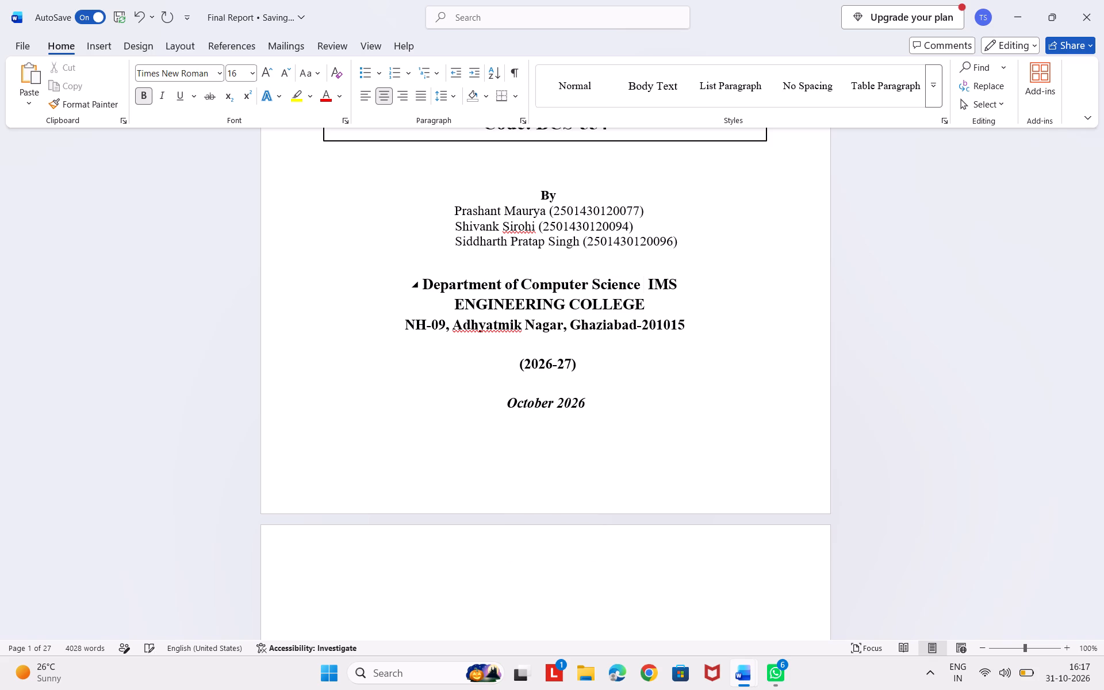
key(space)
key(space)
key(space)
key(space)
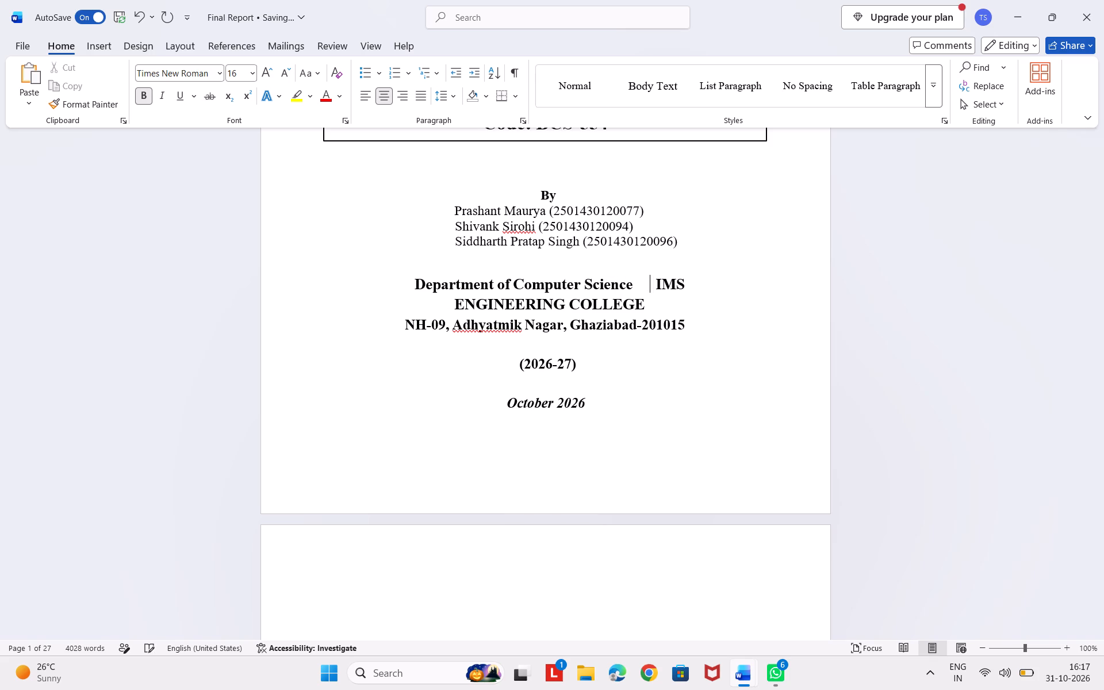
key(space)
key(space)
key(space)
key(space)
key(space)
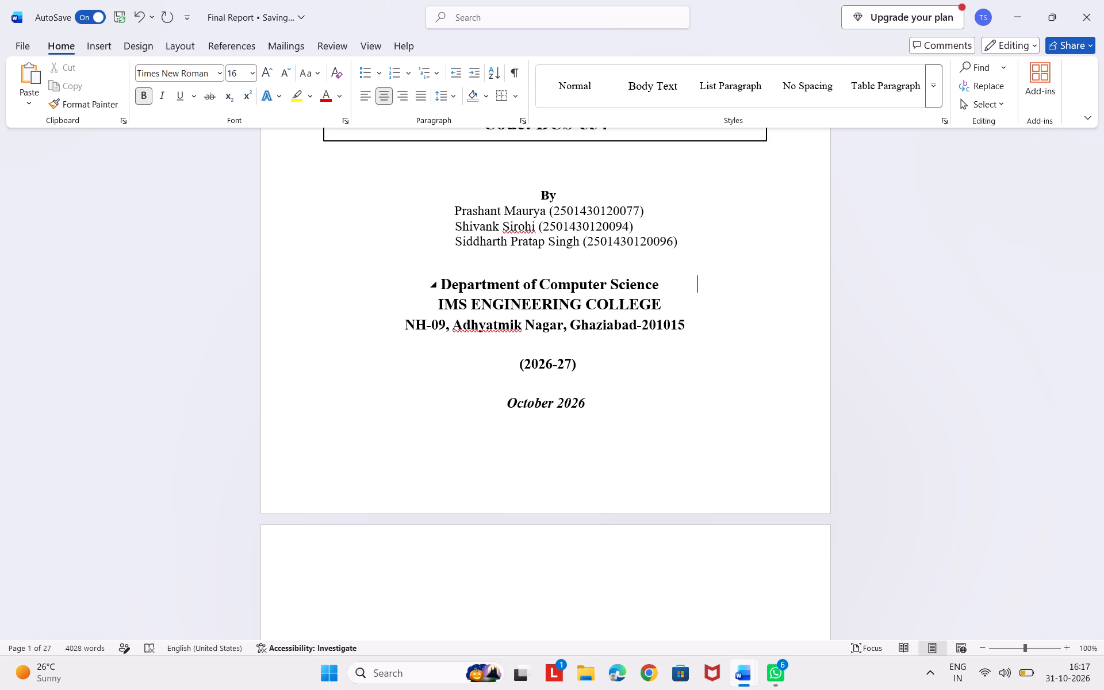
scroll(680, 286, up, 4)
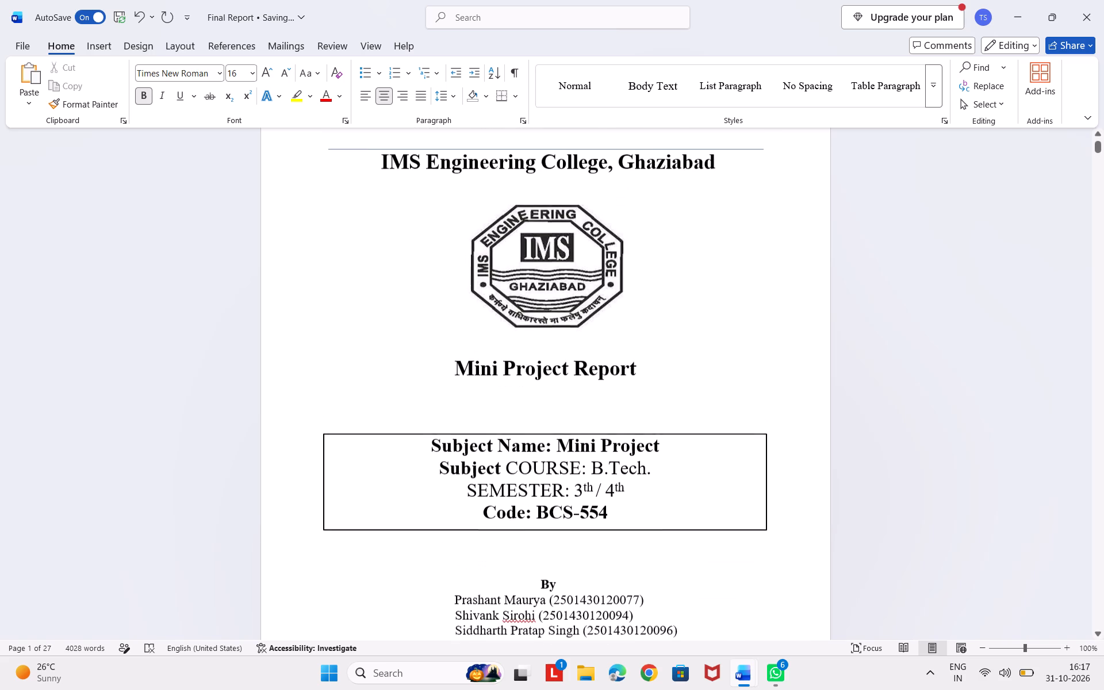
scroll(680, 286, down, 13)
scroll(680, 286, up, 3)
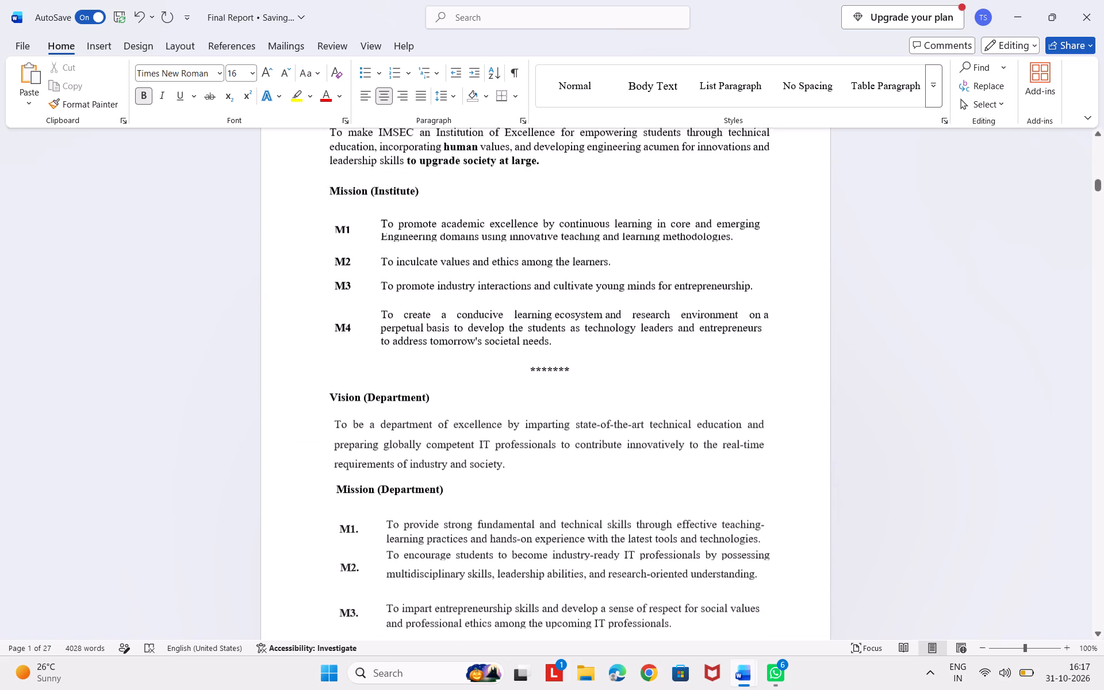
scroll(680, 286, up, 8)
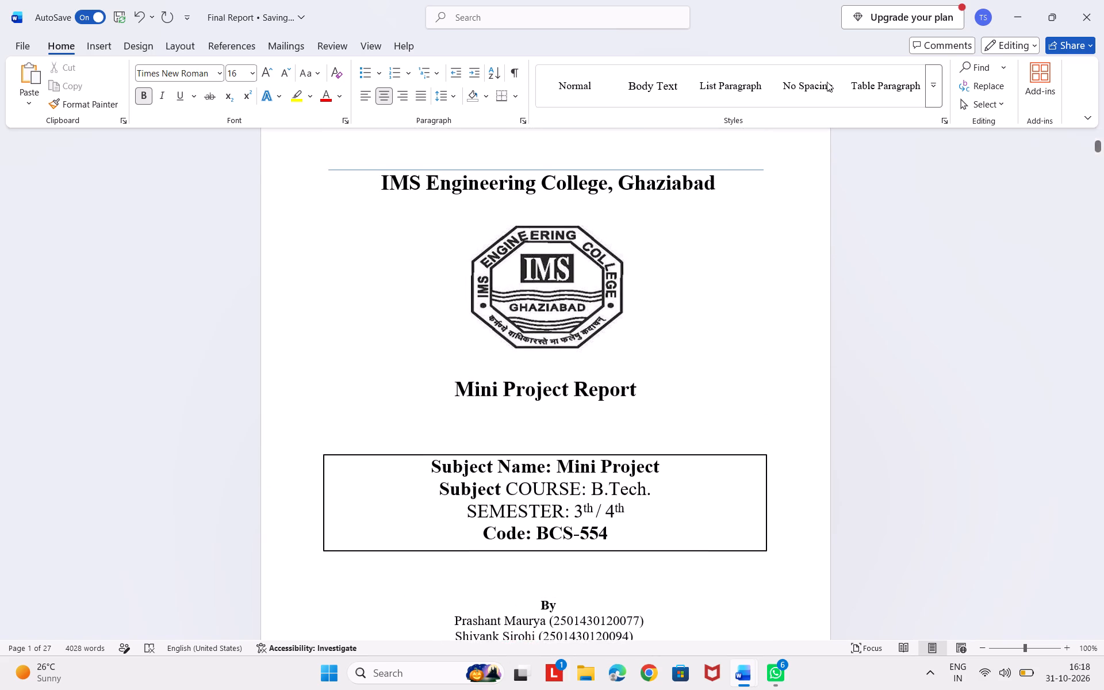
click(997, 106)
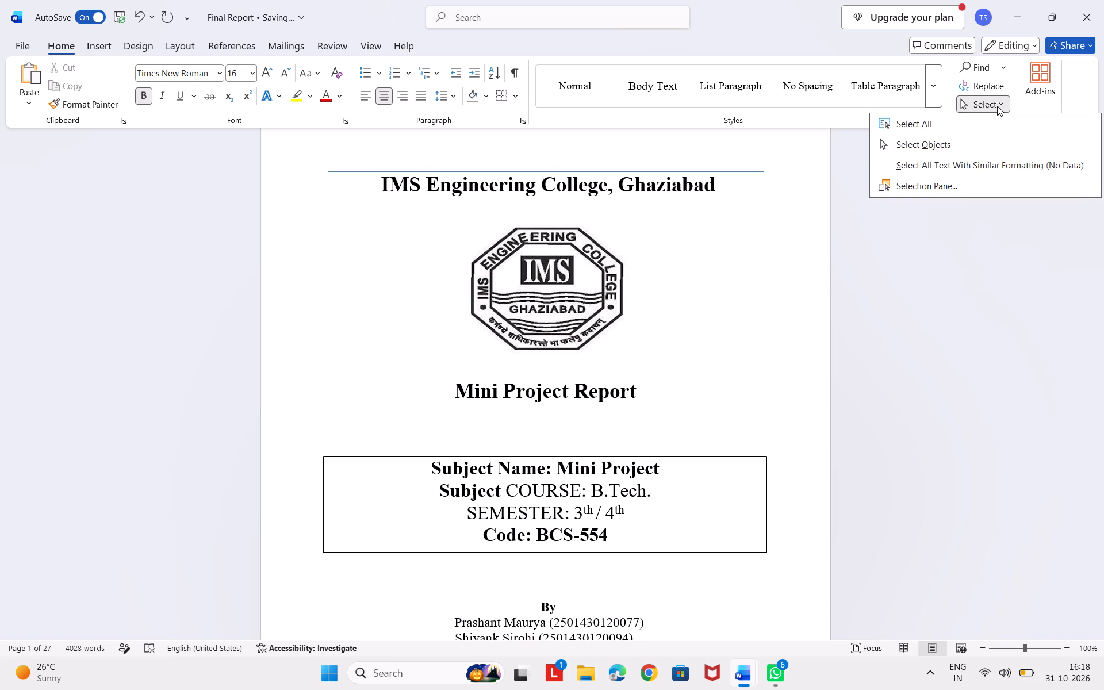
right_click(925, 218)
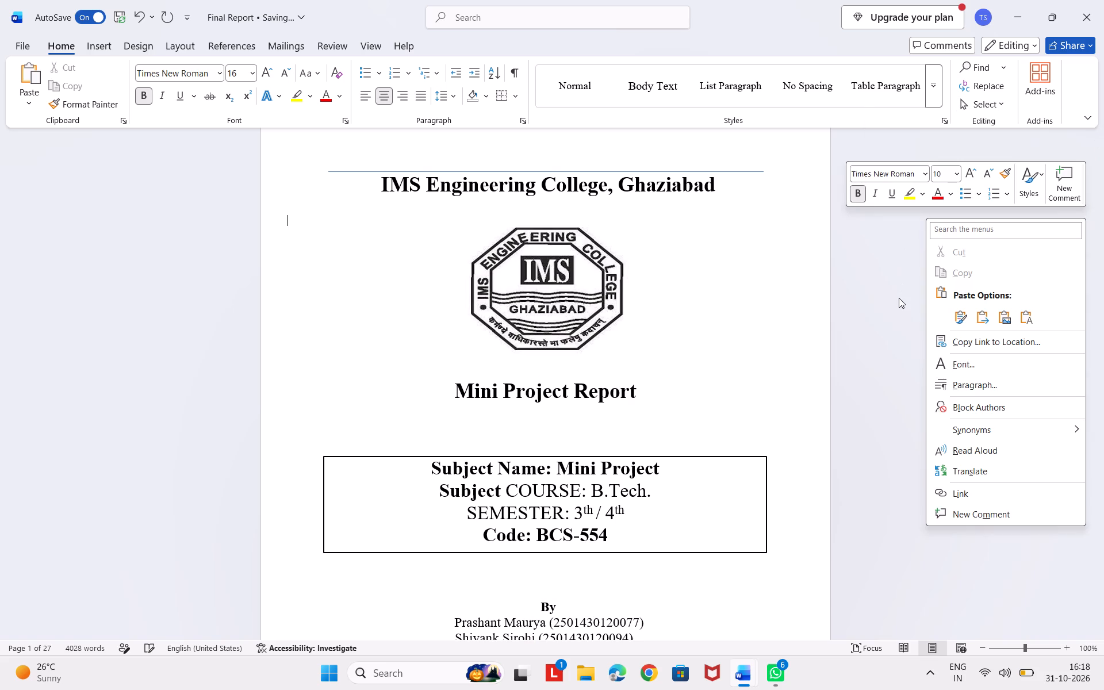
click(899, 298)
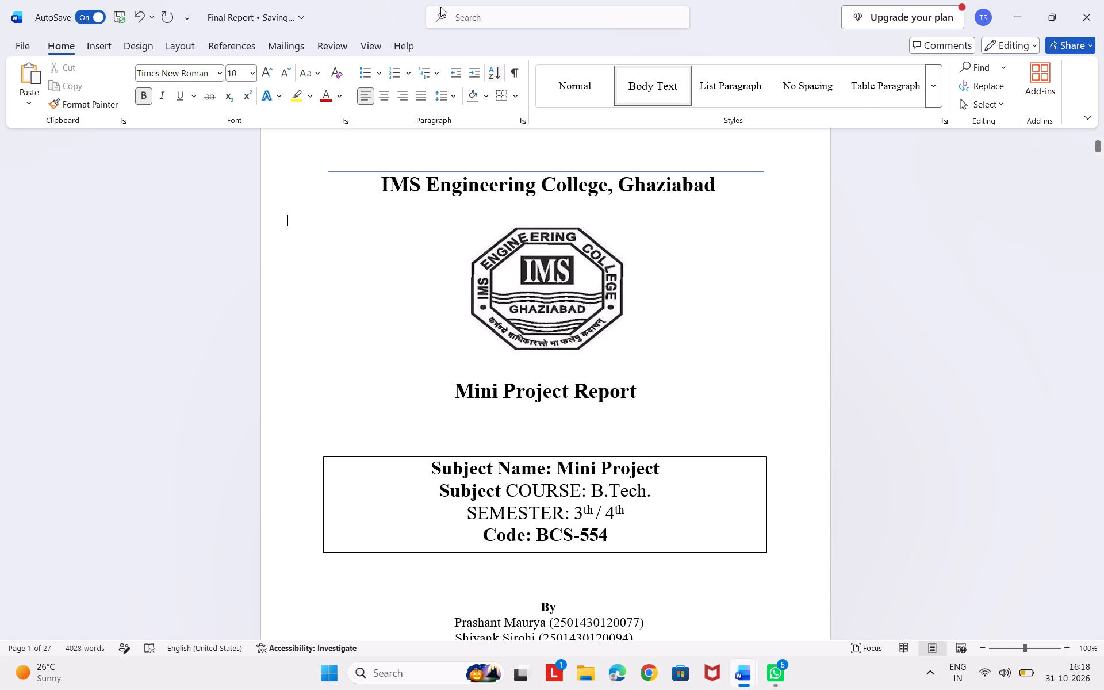
Print the whole Final Report with Microsoft Print to PDF, replacing the existing "mini project front page" file in Downloads.
click(26, 41)
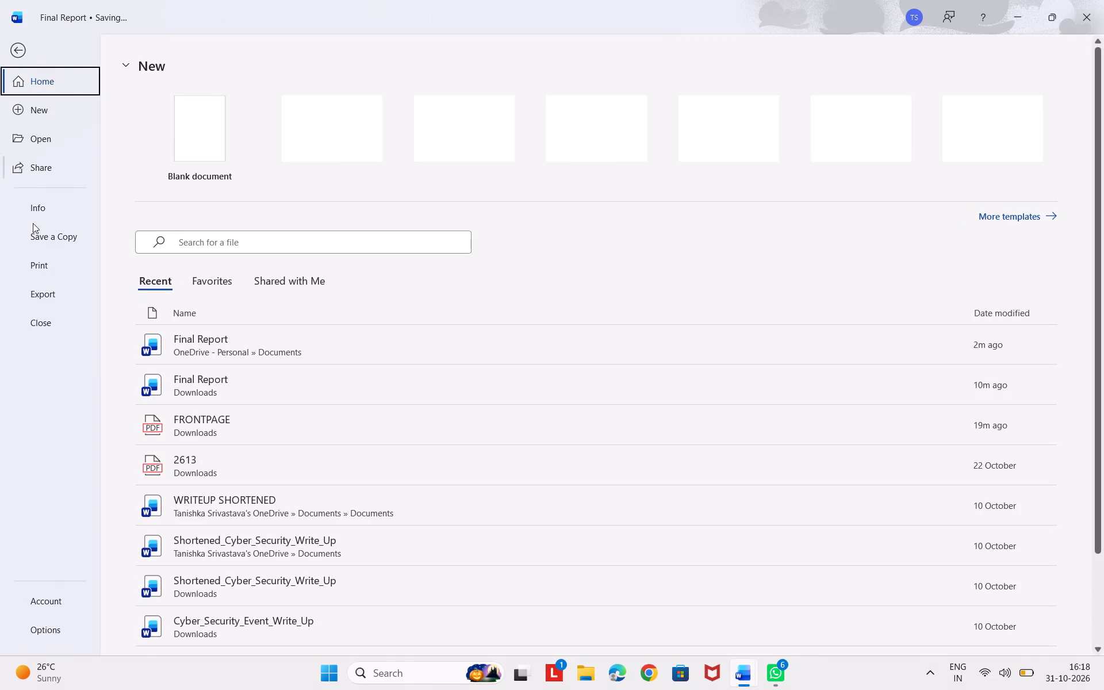
click(59, 258)
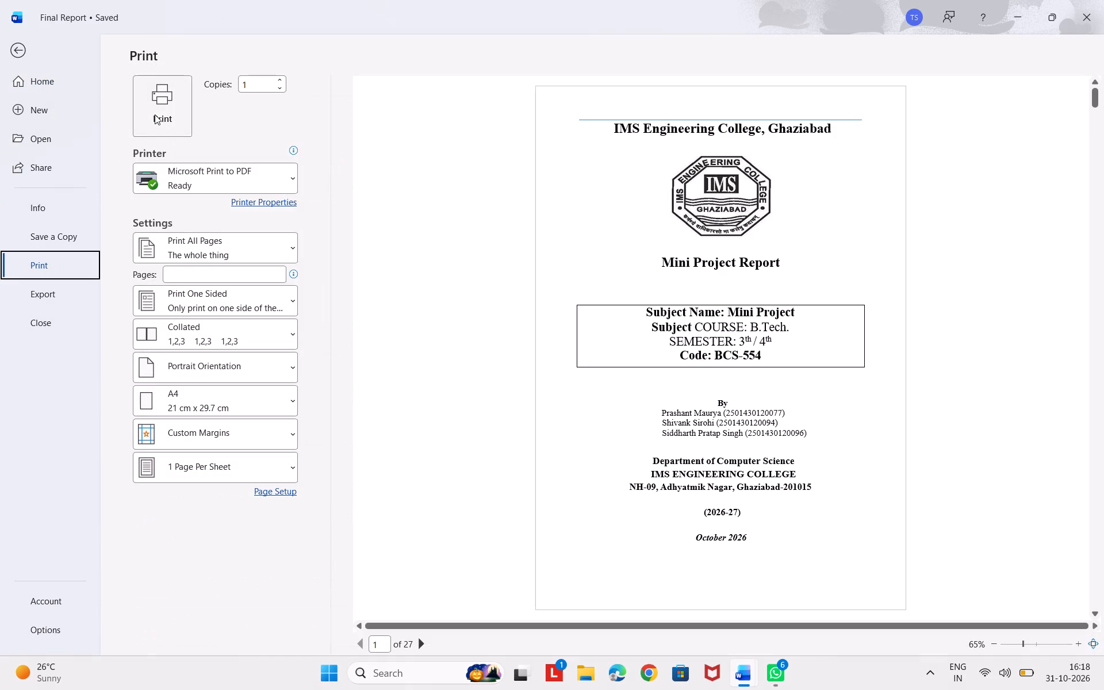
click(155, 114)
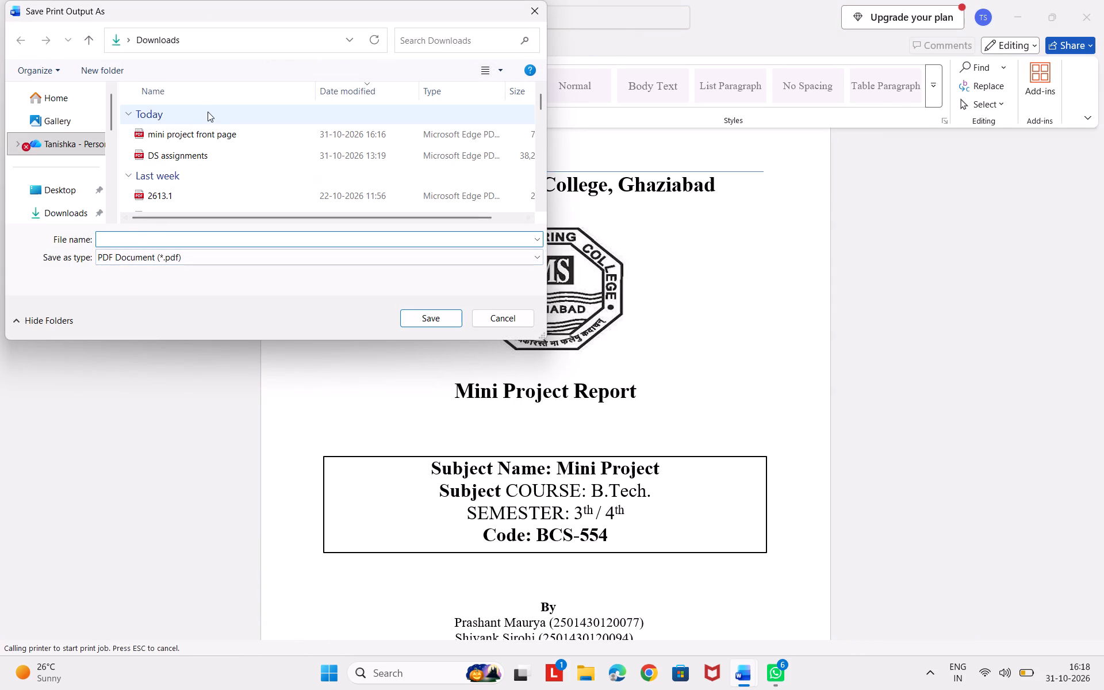
click(207, 135)
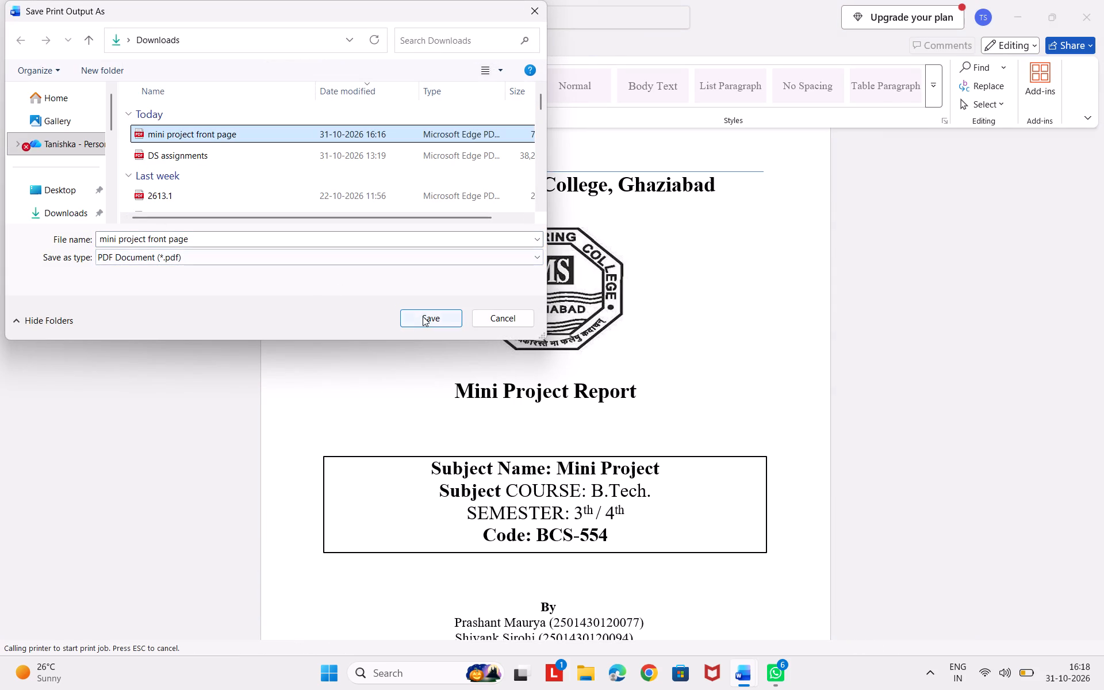
click(424, 316)
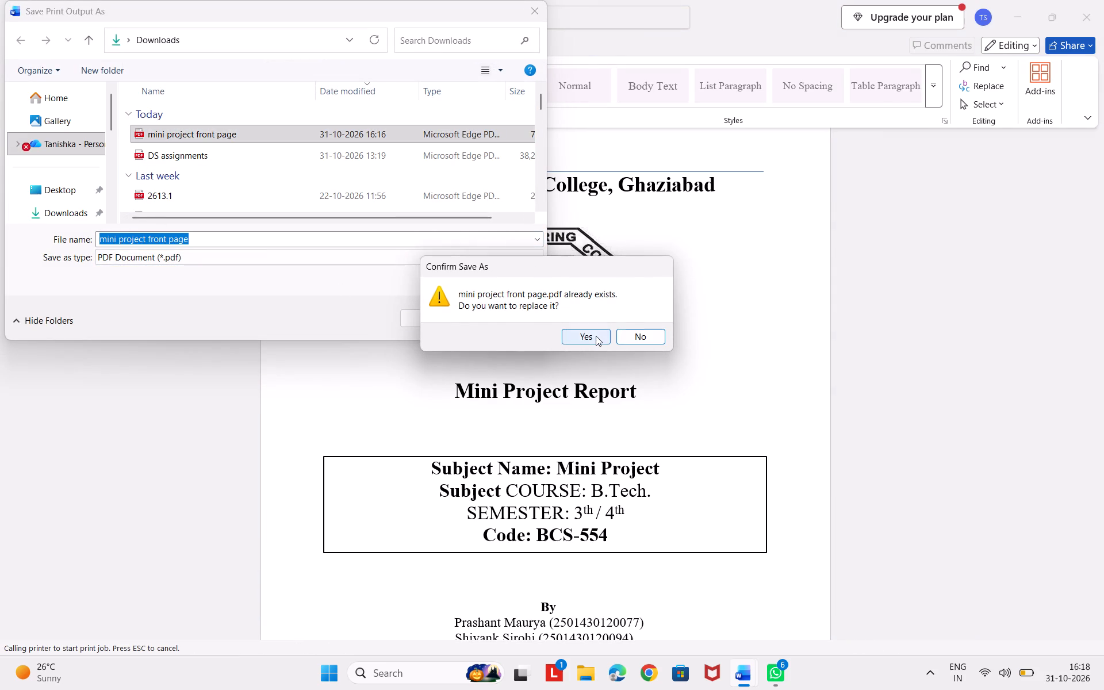
click(596, 336)
Skim through the Final Report's pages and minimize the document.
scroll(625, 342, down, 3)
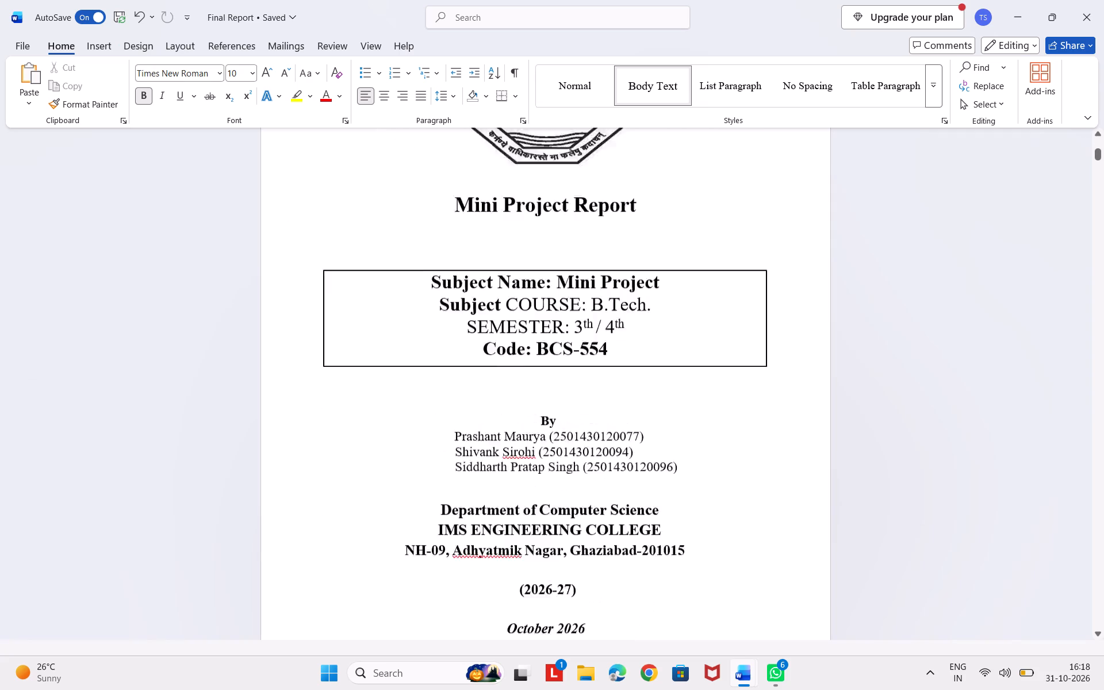
scroll(625, 342, down, 20)
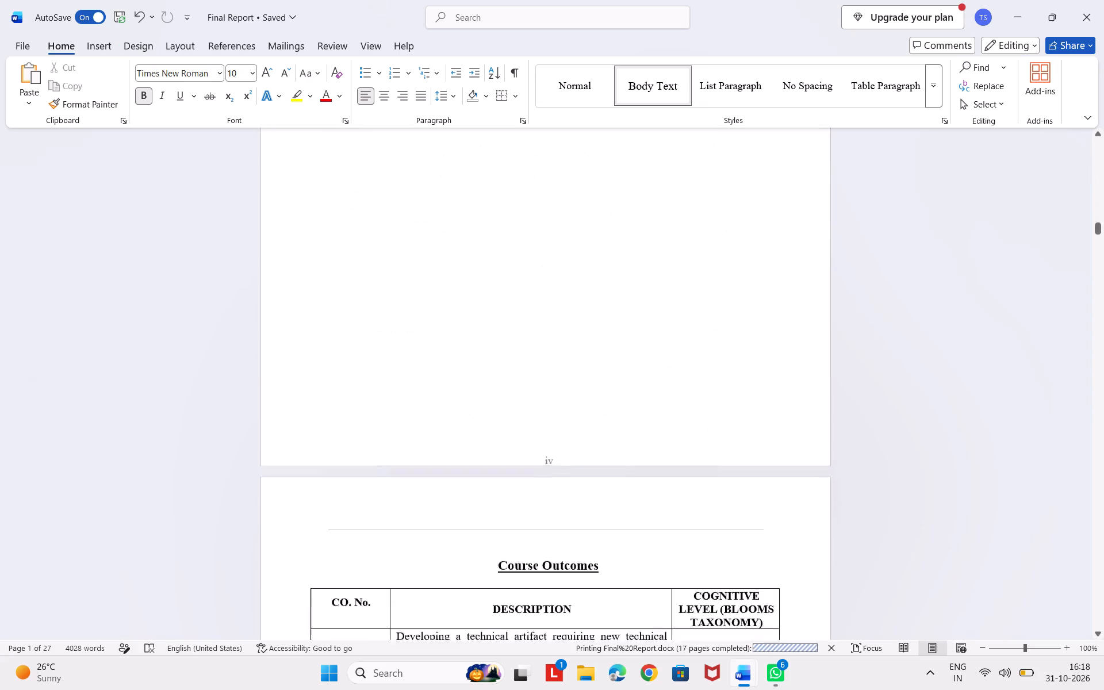
scroll(625, 342, down, 20)
scroll(625, 342, down, 11)
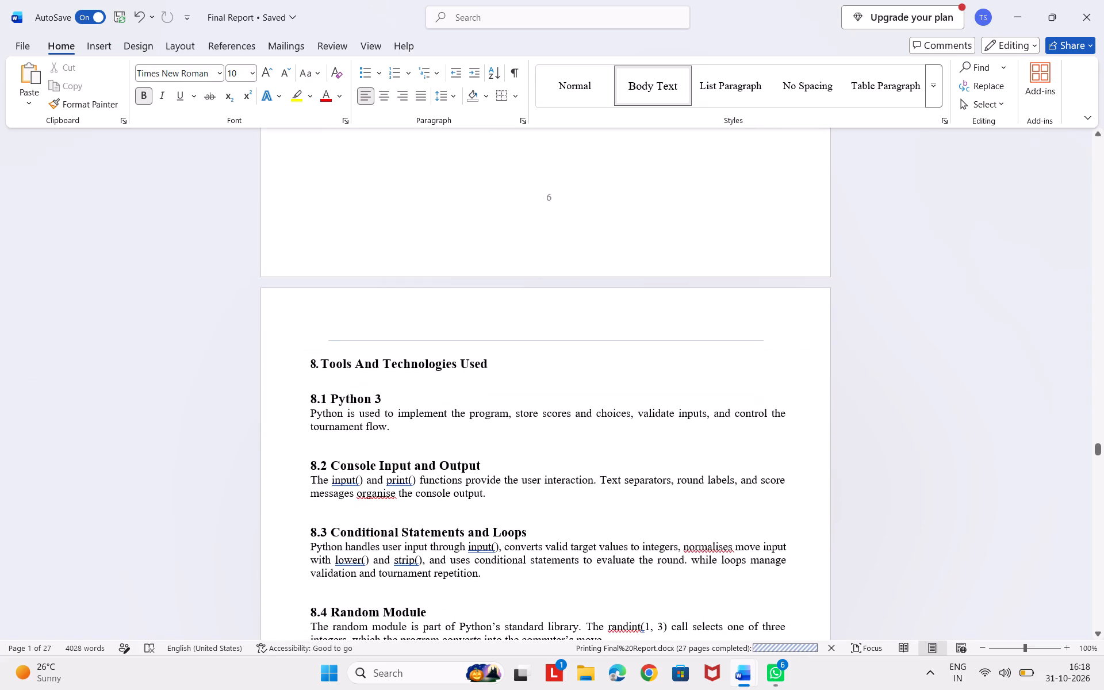
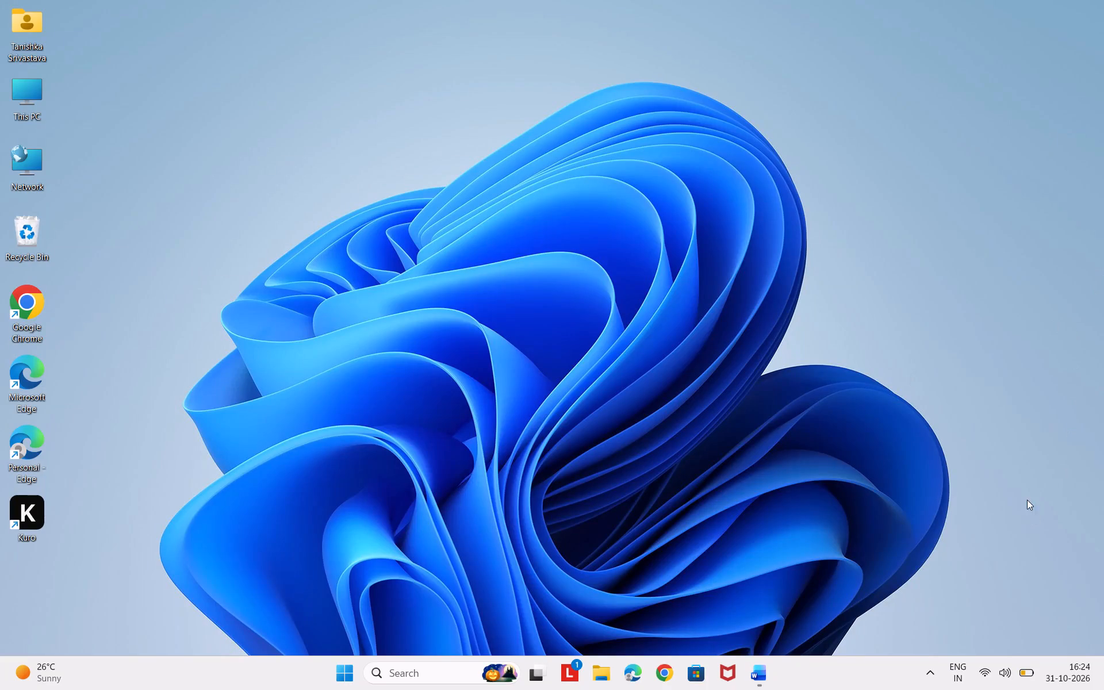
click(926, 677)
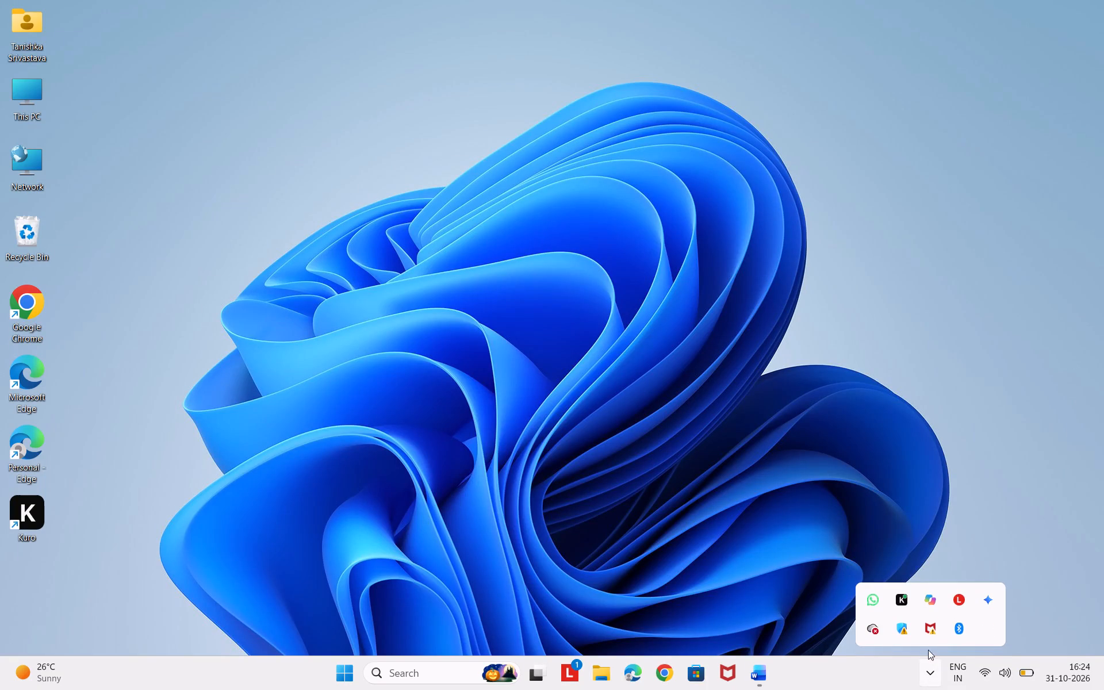